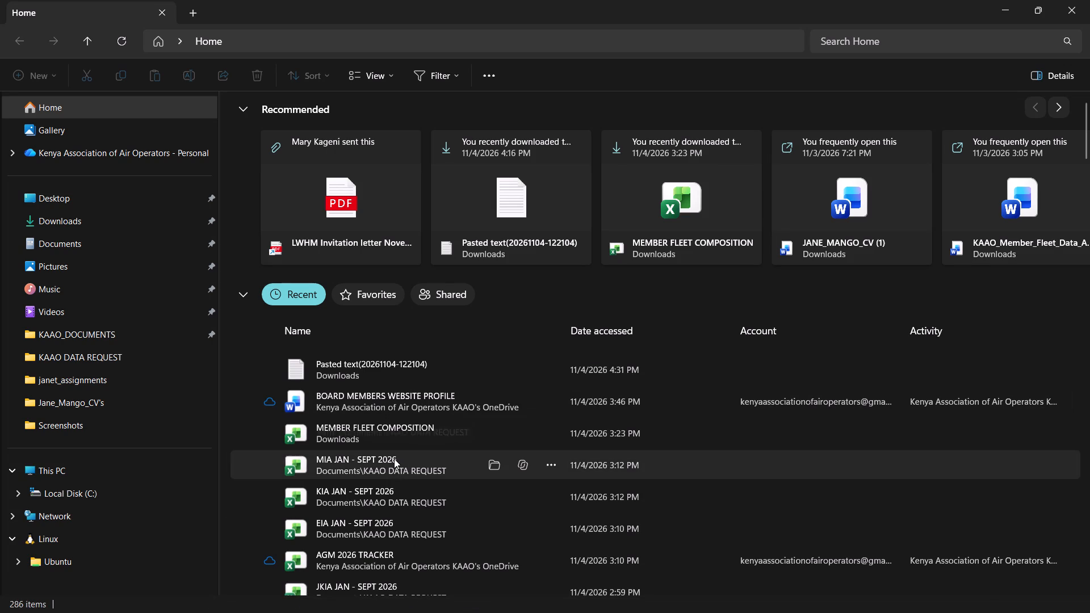
scroll(379, 518, down, 2)
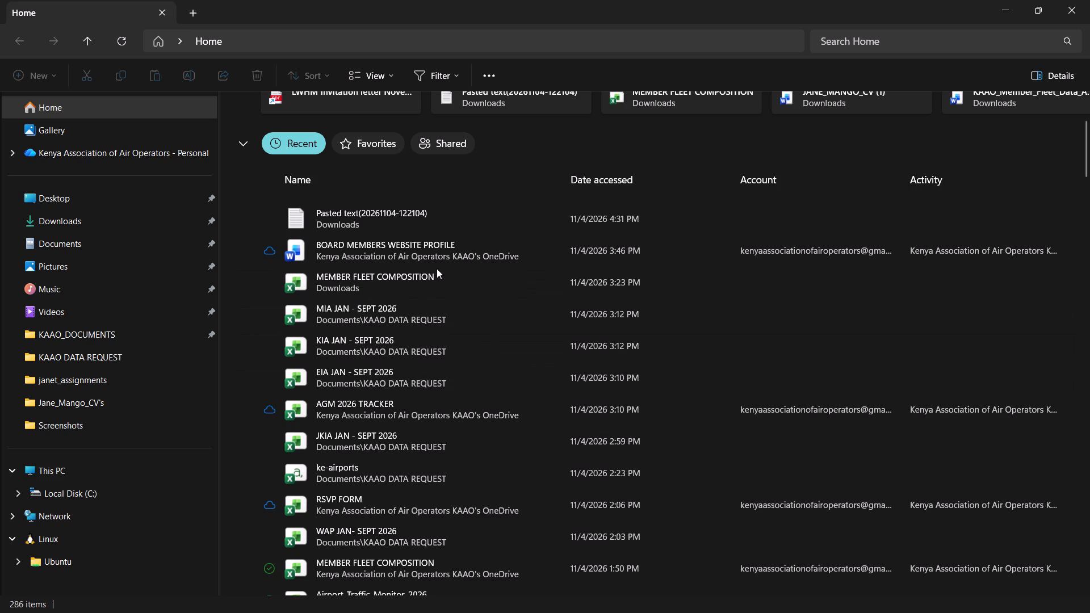
double_click(98, 363)
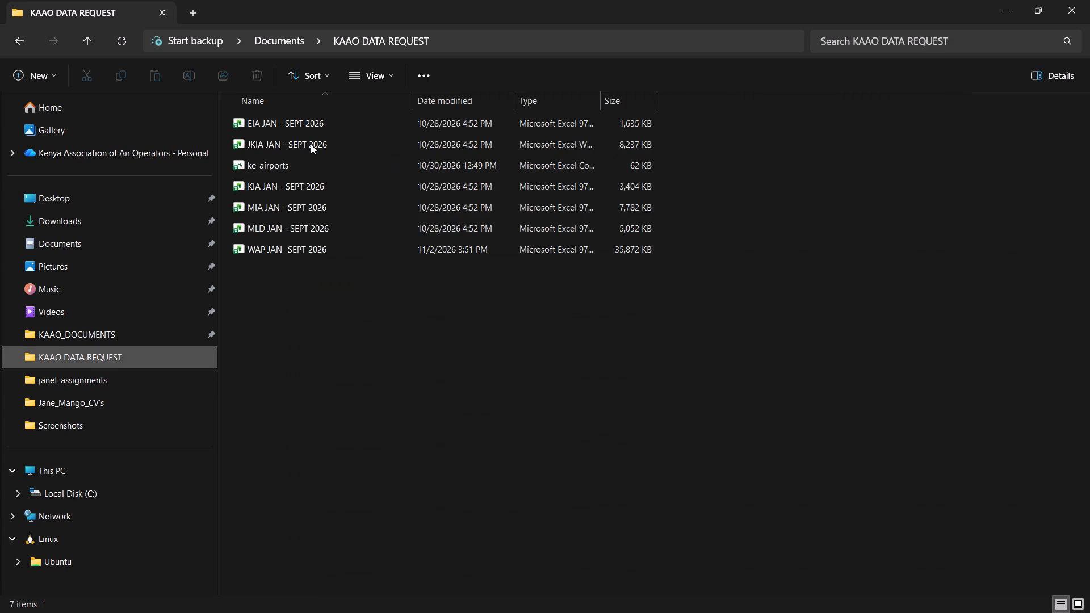
double_click(320, 250)
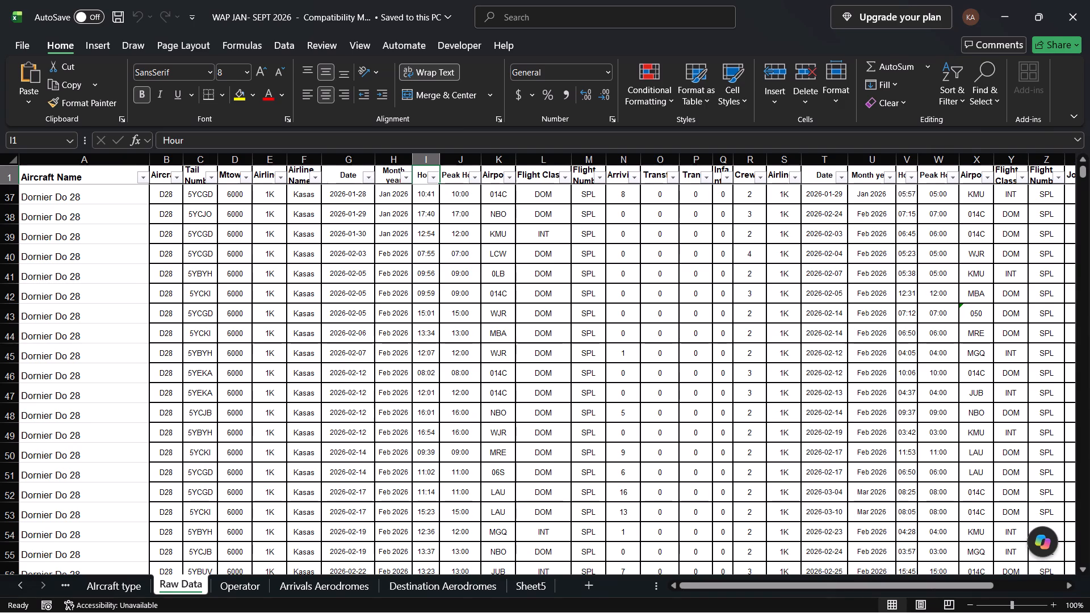
Examine the list of unique aerodrome codes on the Arrivals Aerodromes sheet up to its first rows.
click(320, 588)
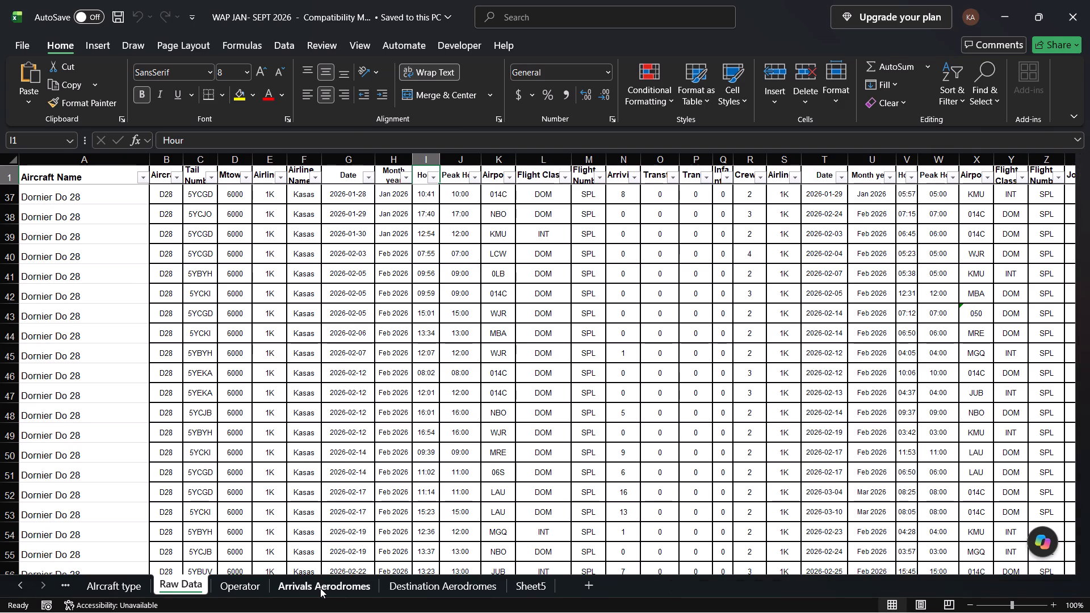
scroll(86, 314, up, 14)
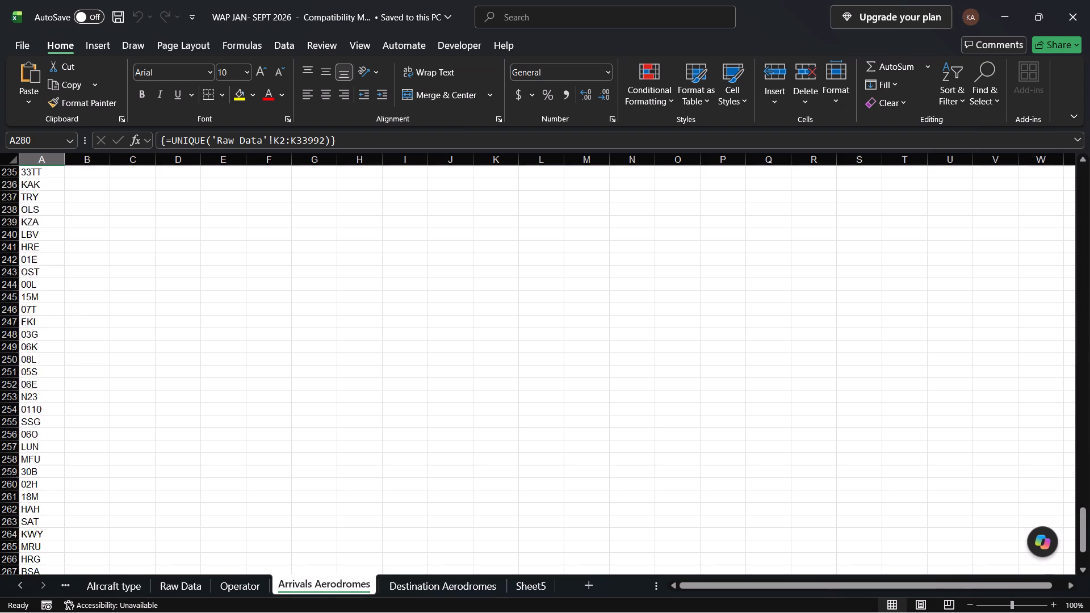
scroll(85, 315, up, 20)
scroll(85, 315, up, 20)
scroll(85, 315, up, 11)
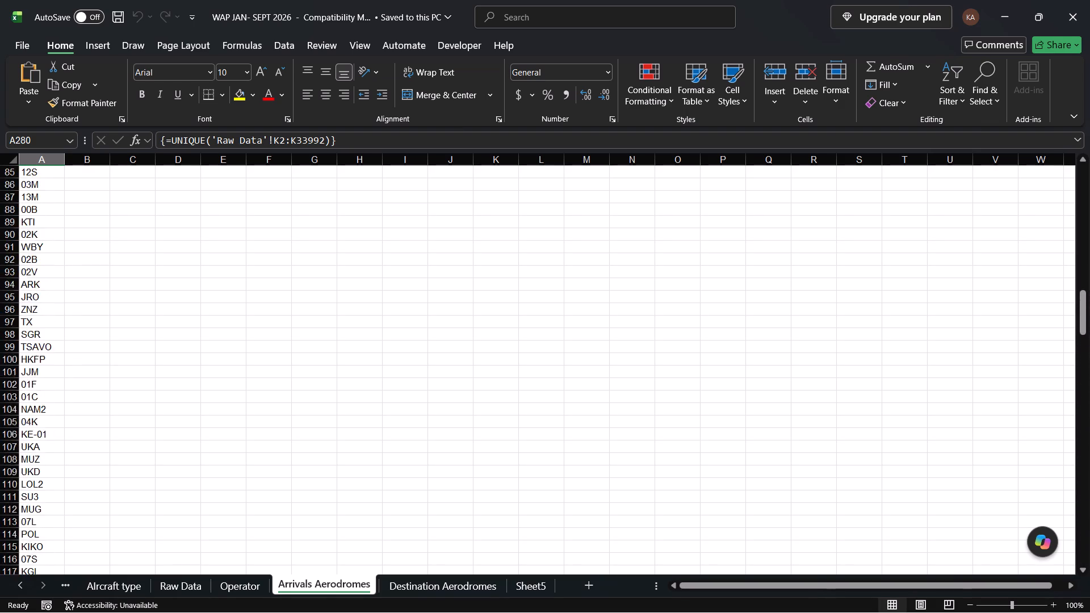
scroll(82, 234, up, 20)
scroll(82, 234, up, 1)
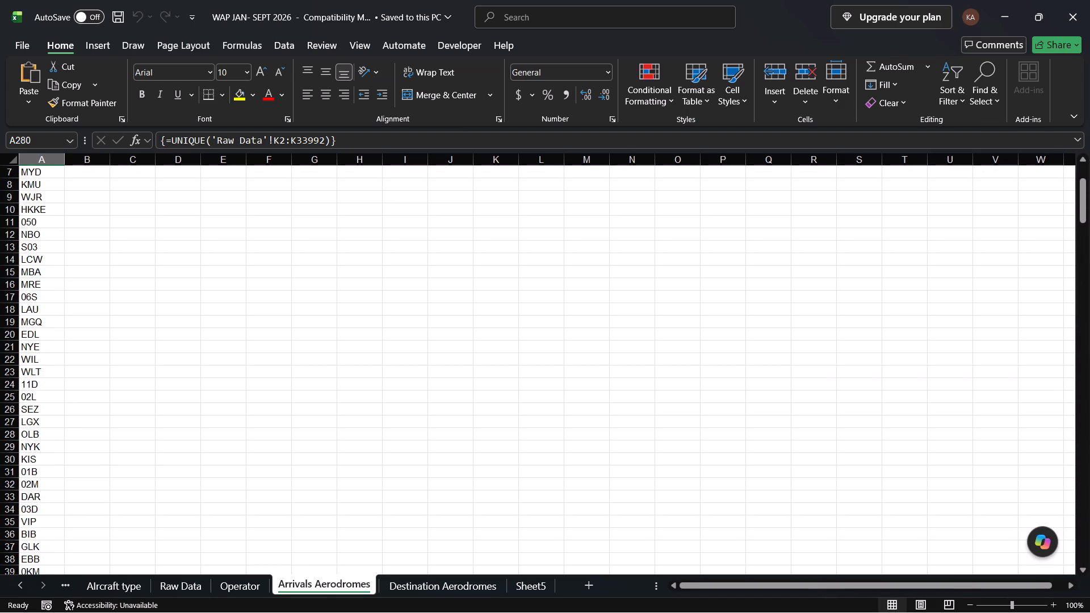
scroll(82, 234, up, 20)
scroll(82, 234, up, 1)
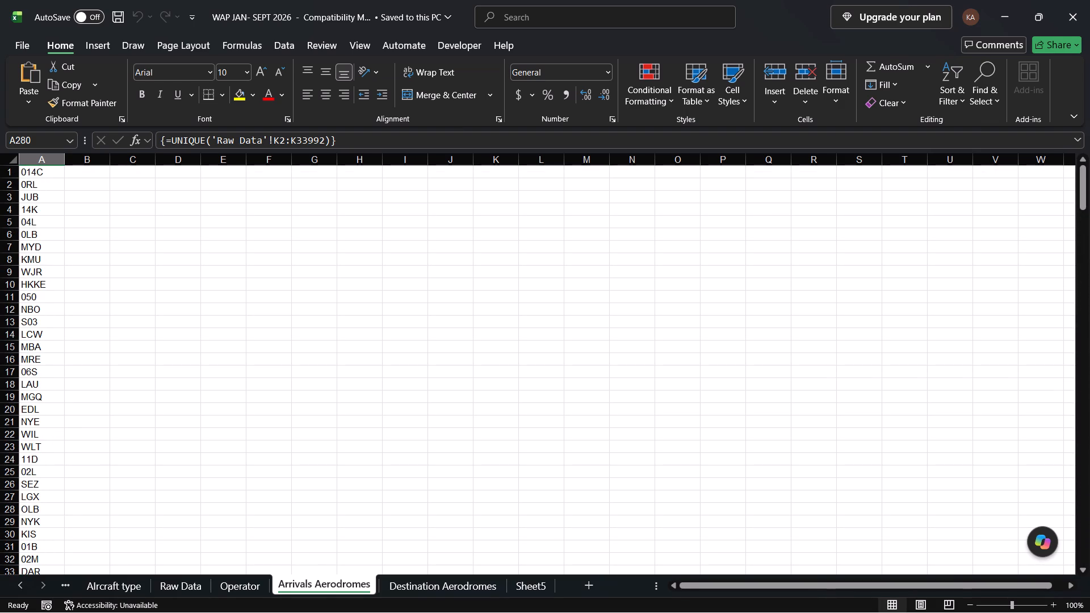
click(48, 287)
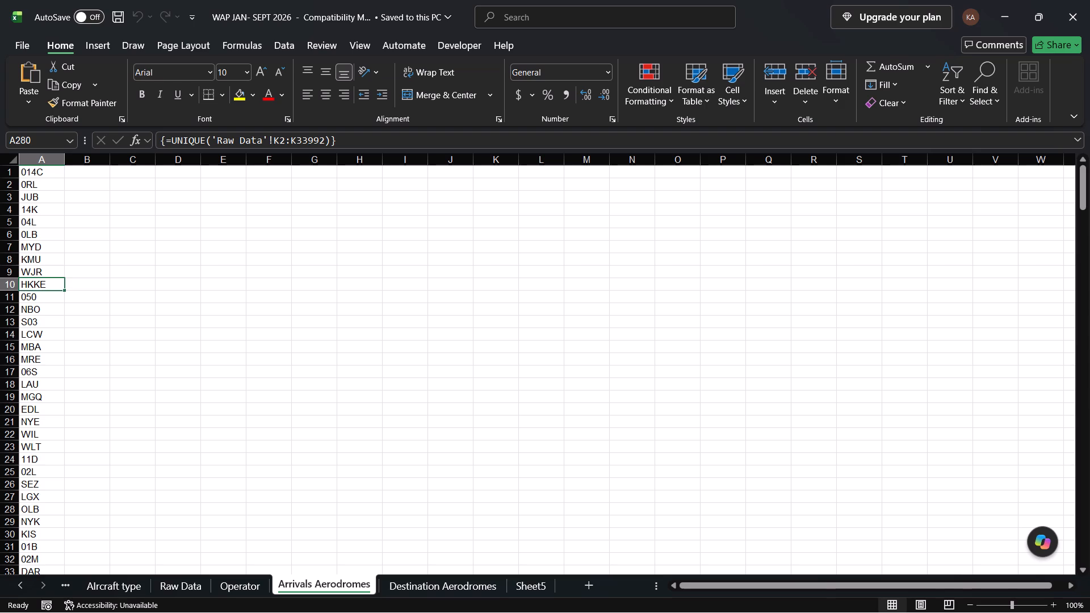
click(45, 277)
click(44, 274)
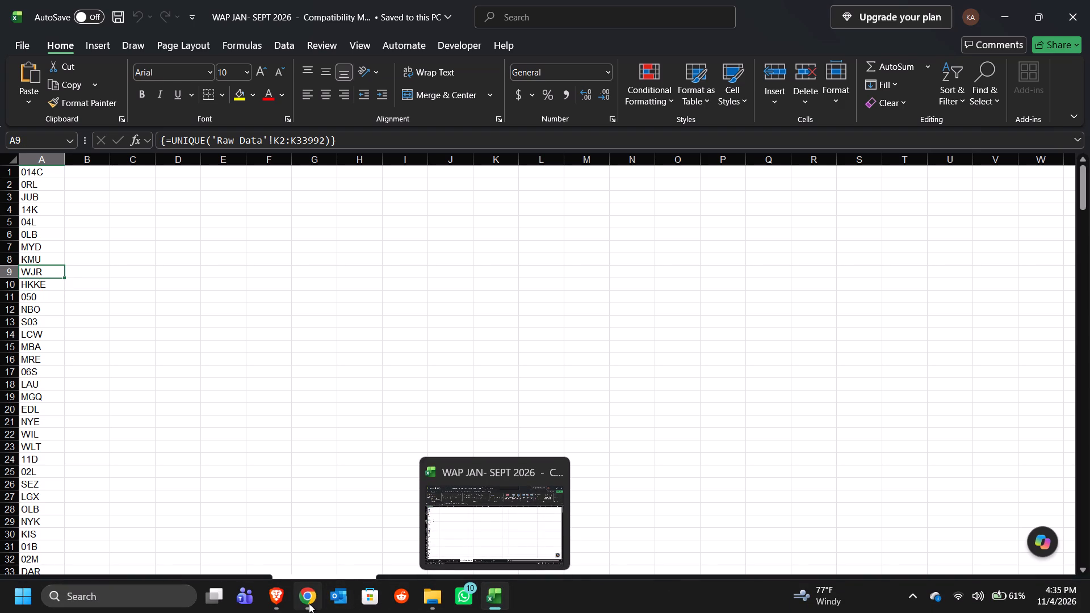
Open the ke-airports file from the KAAO DATA REQUEST folder, accept the default data conversions with future notifications disabled, and save it.
click(438, 599)
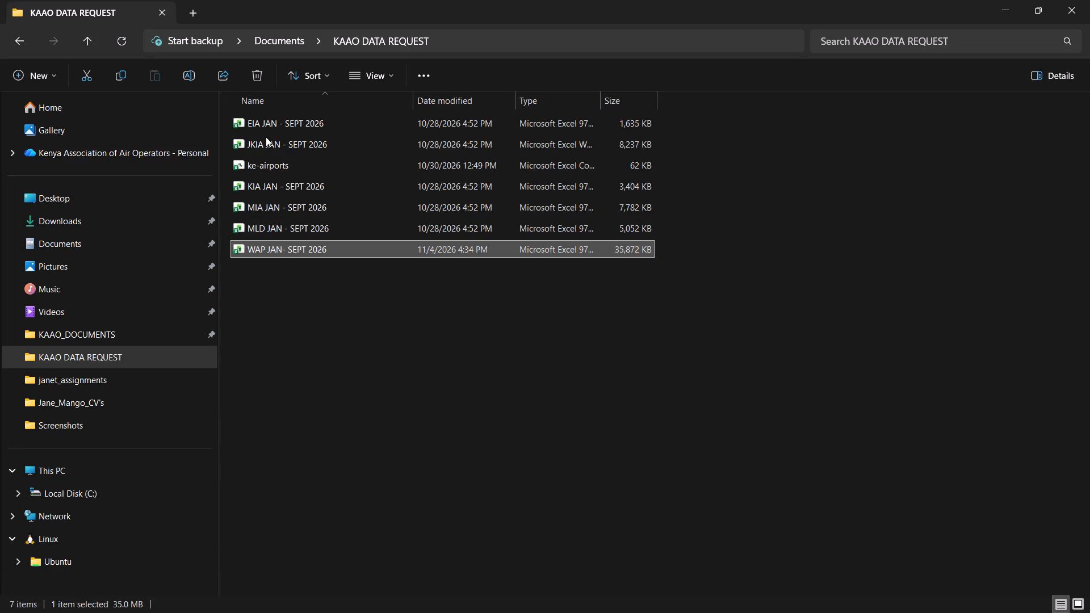
double_click(297, 168)
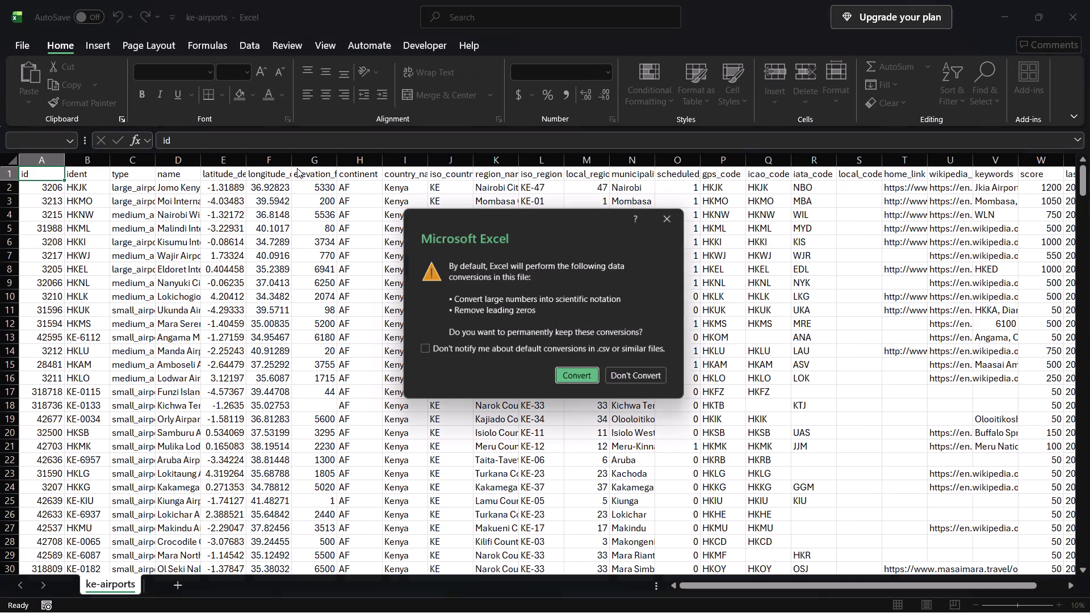
click(422, 355)
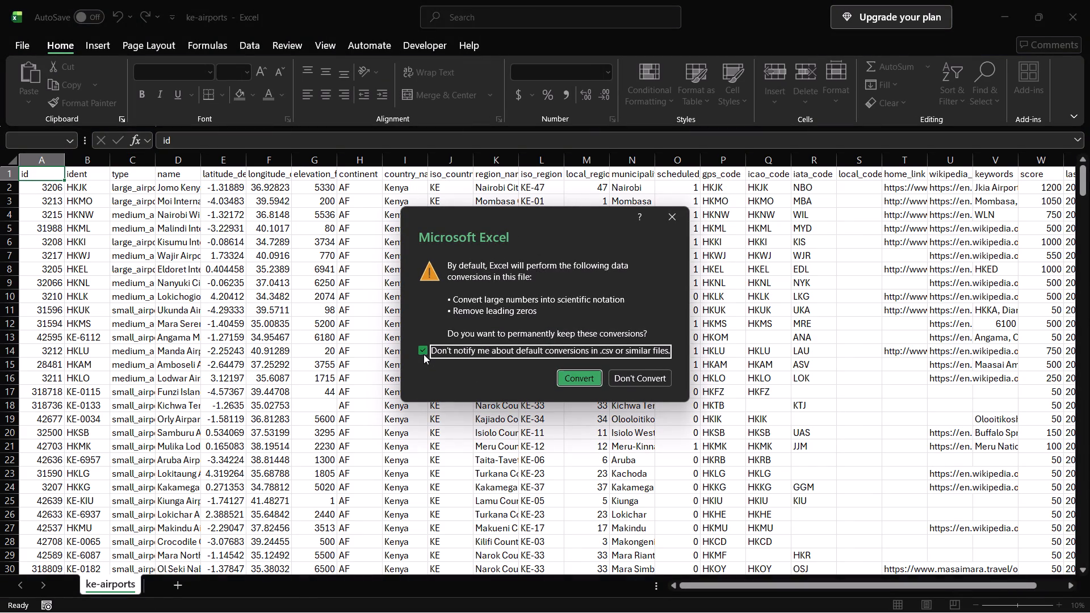
click(570, 381)
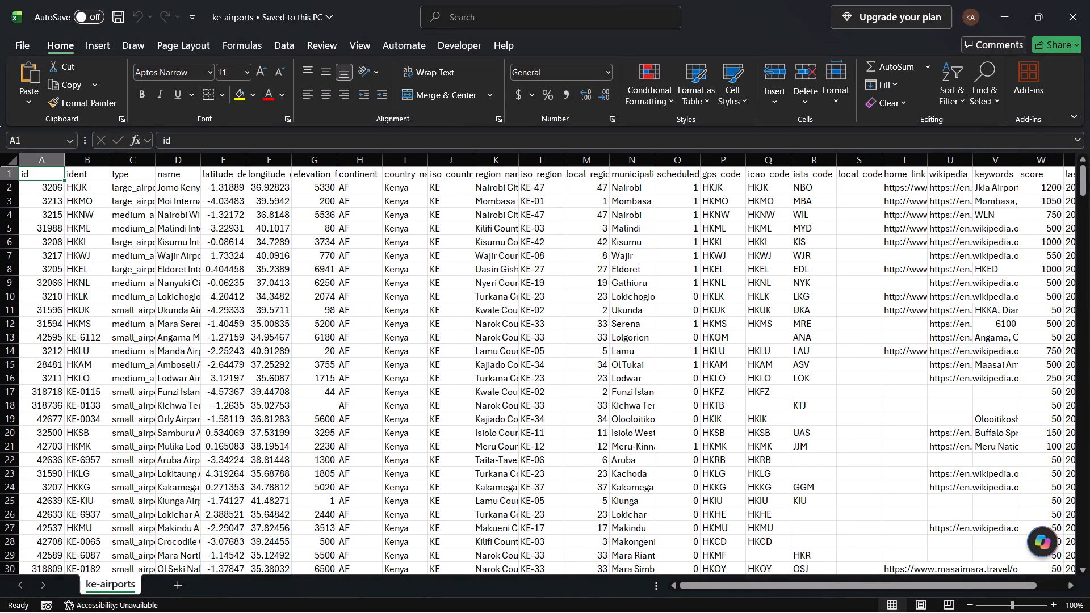
key(ctrl+s)
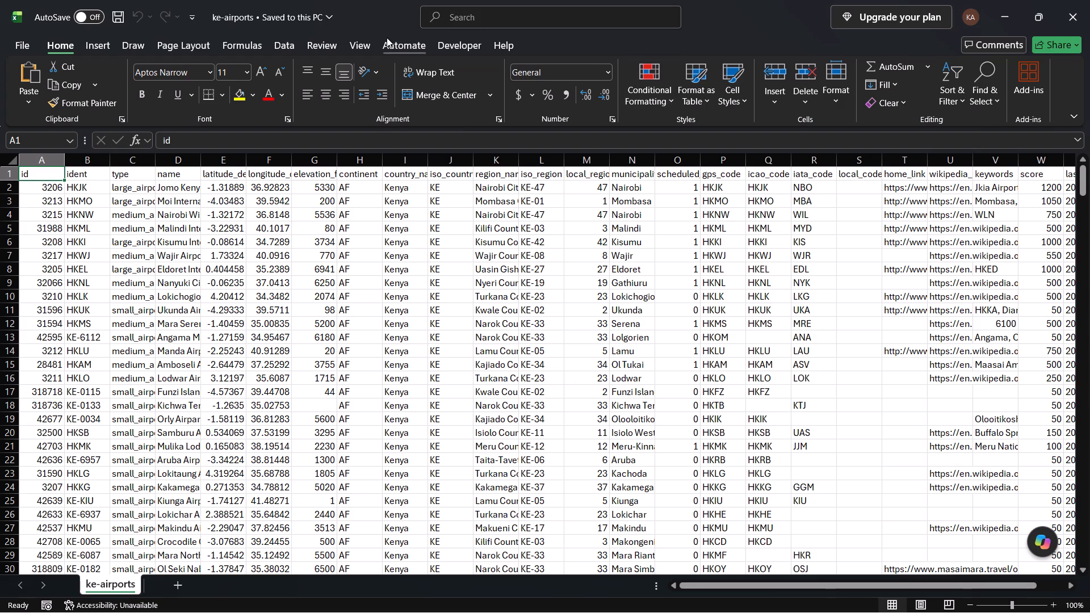
Compare the Arrivals Aerodromes codes in WAP JAN- SEPT 2026 with the airport identifiers in ke-airports.
click(365, 43)
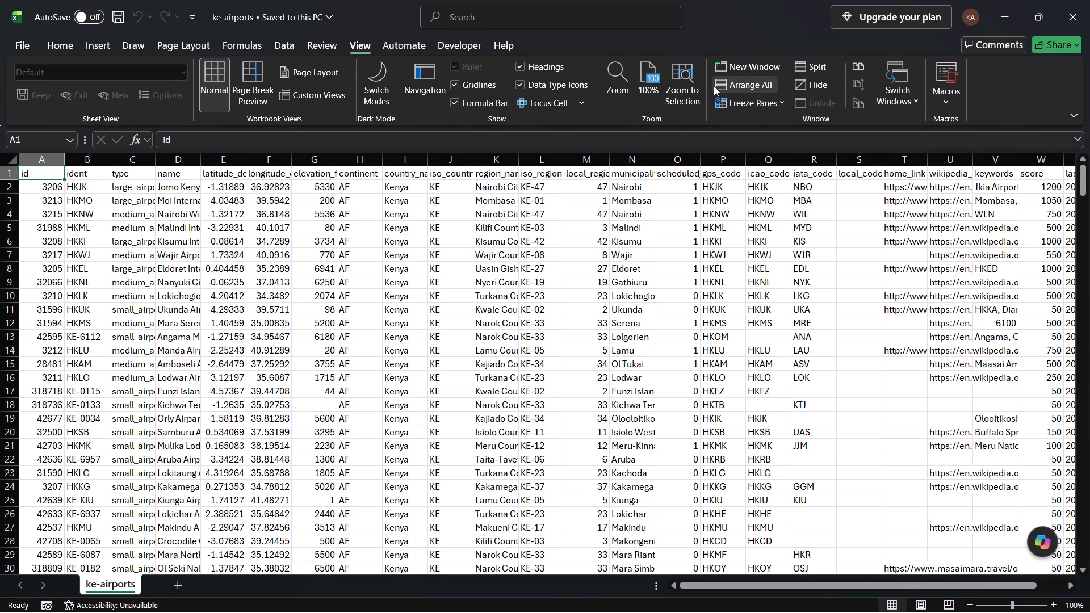
click(902, 87)
click(947, 138)
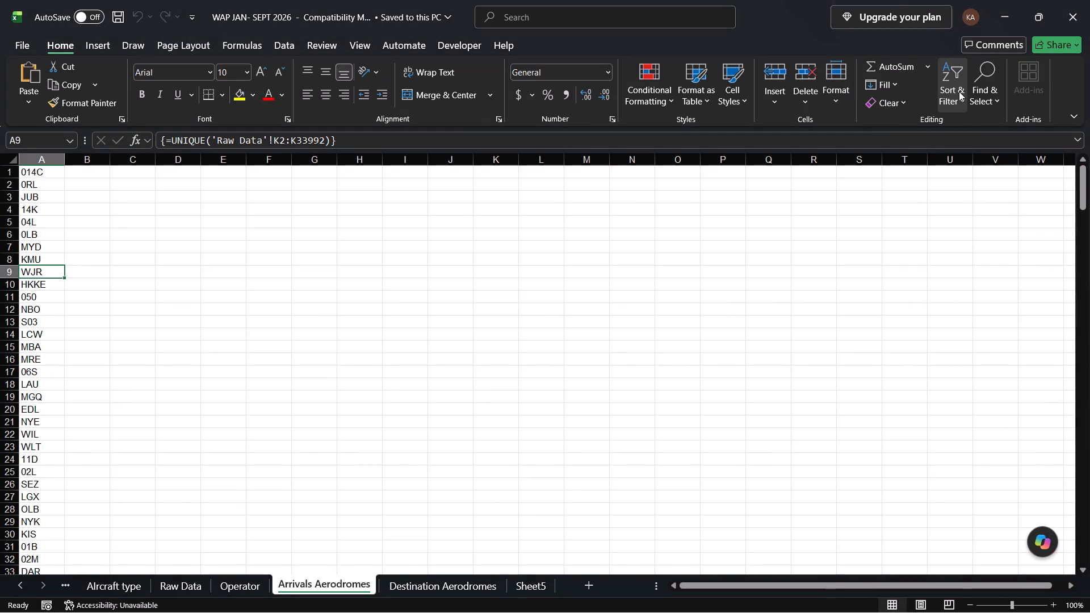
scroll(56, 248, up, 5)
click(42, 174)
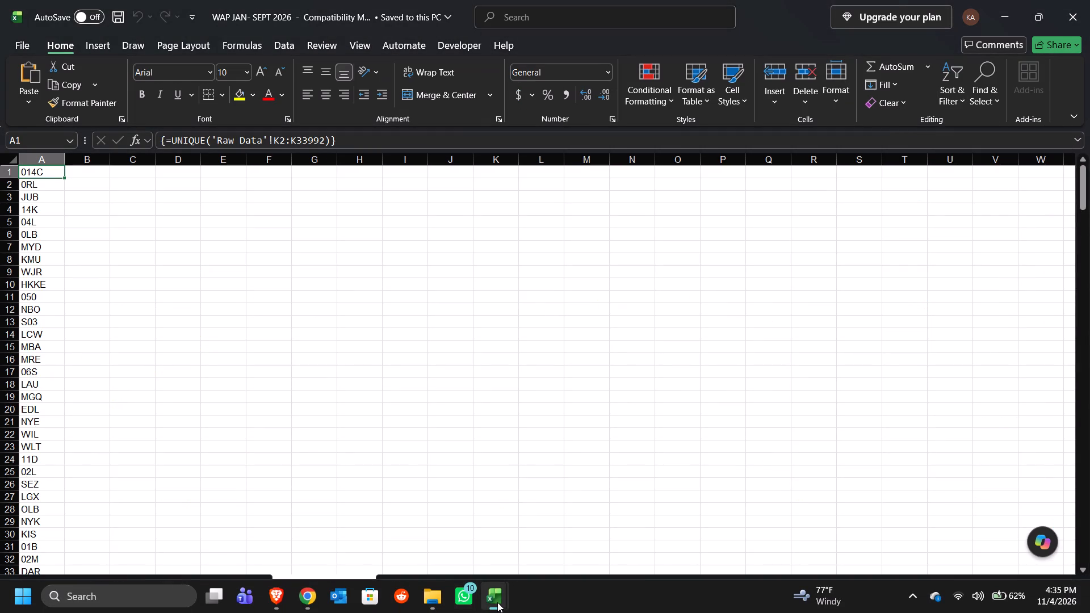
click(525, 544)
scroll(131, 307, up, 5)
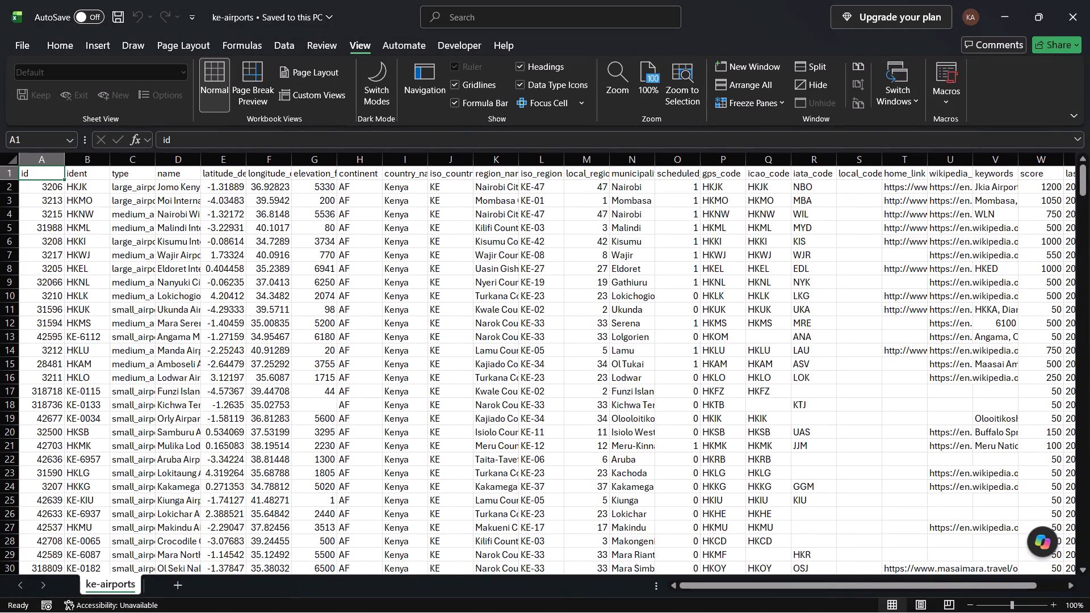
scroll(128, 306, up, 2)
click(83, 192)
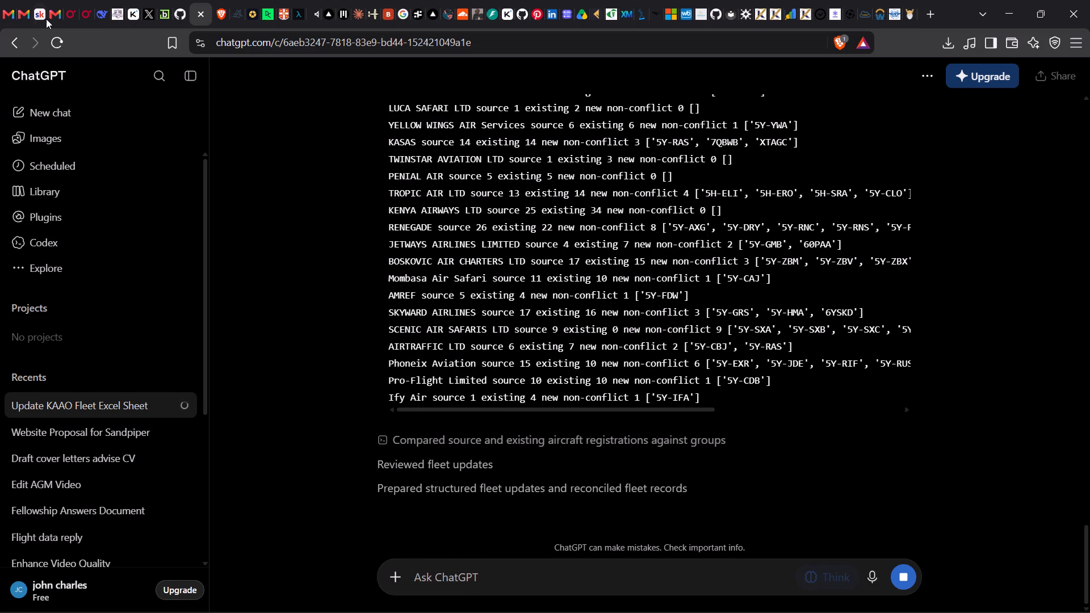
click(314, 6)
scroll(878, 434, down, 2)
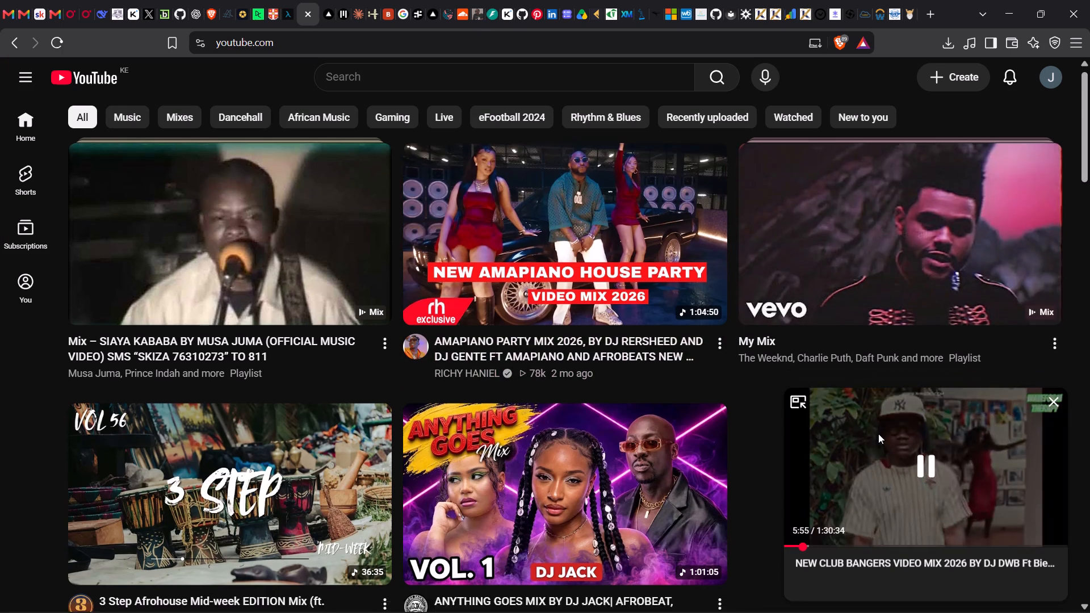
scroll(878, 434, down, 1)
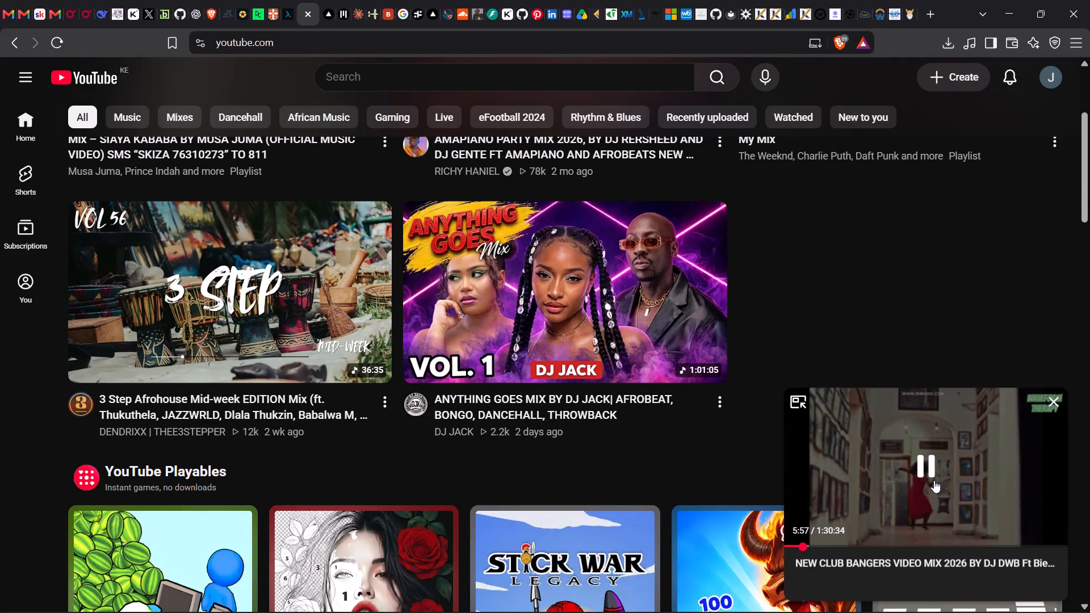
Refresh the YouTube home feed and browse its recommended music mixes and videos.
scroll(150, 337, up, 15)
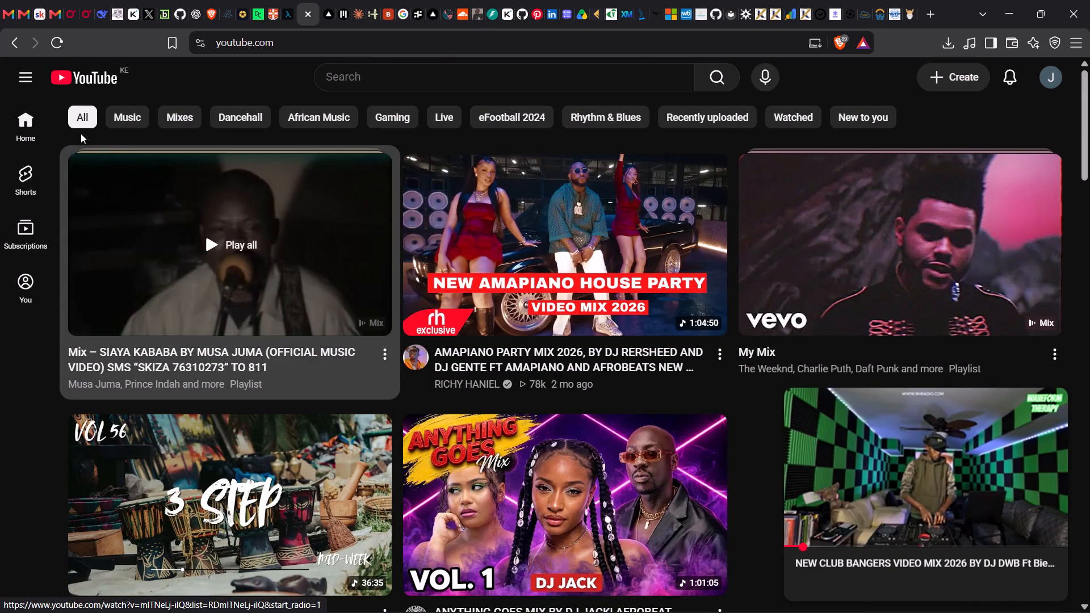
click(83, 69)
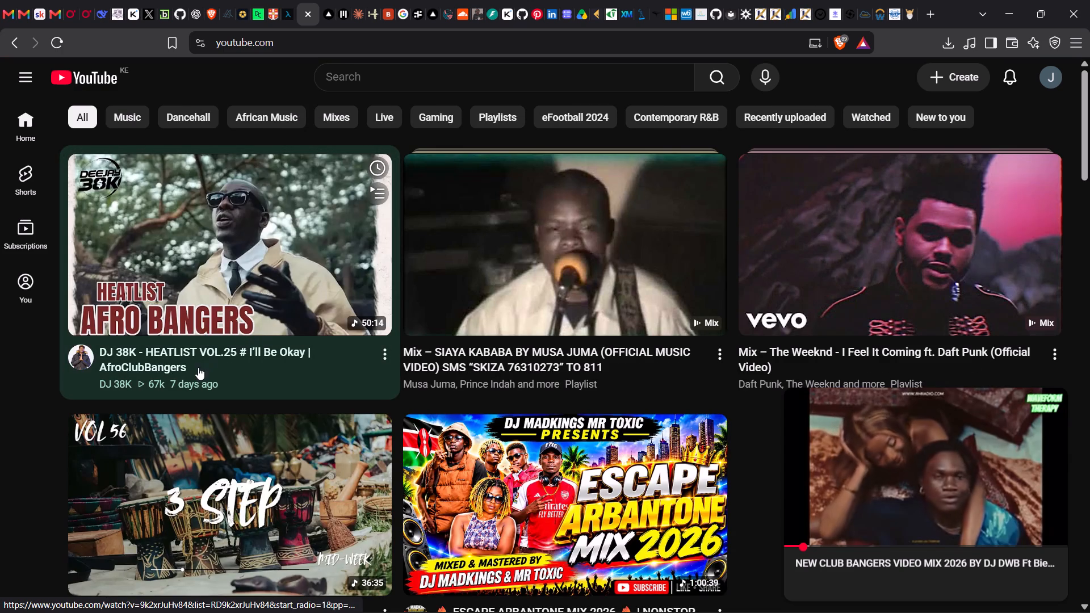
scroll(546, 358, down, 2)
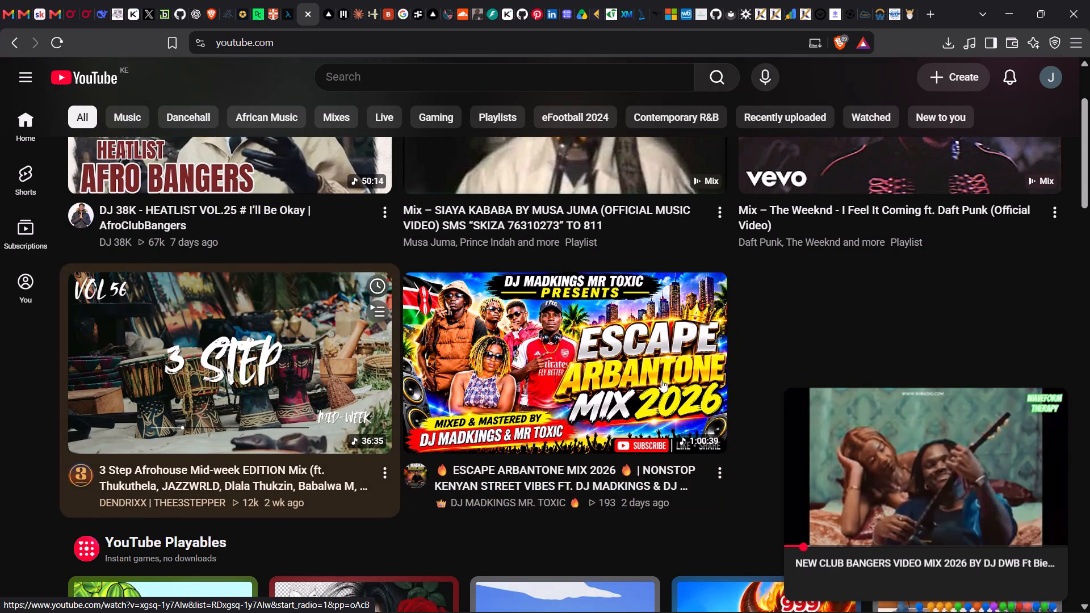
scroll(536, 329, up, 2)
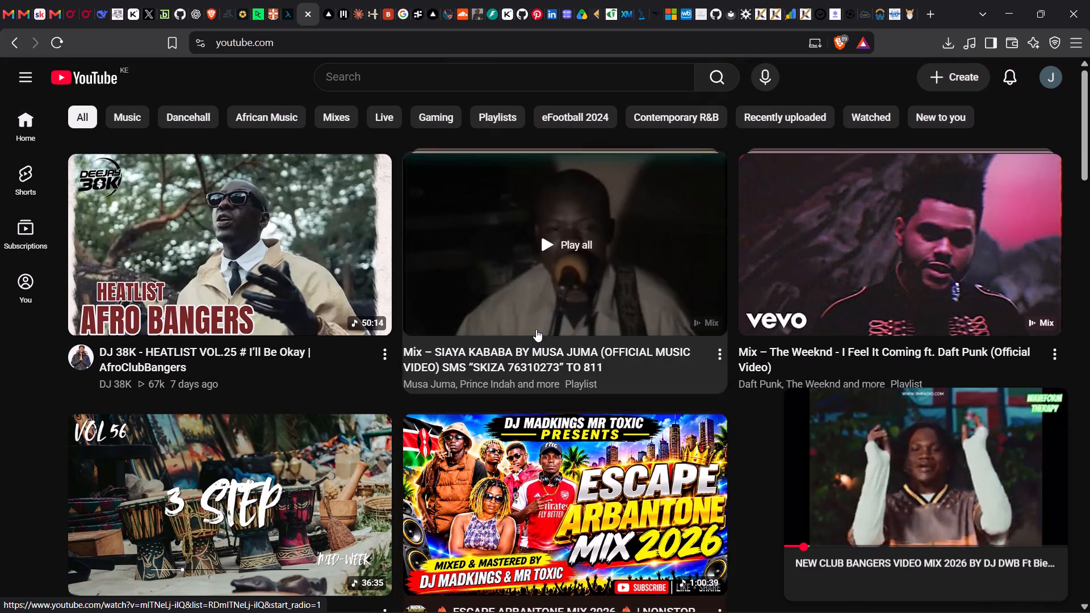
scroll(536, 329, down, 11)
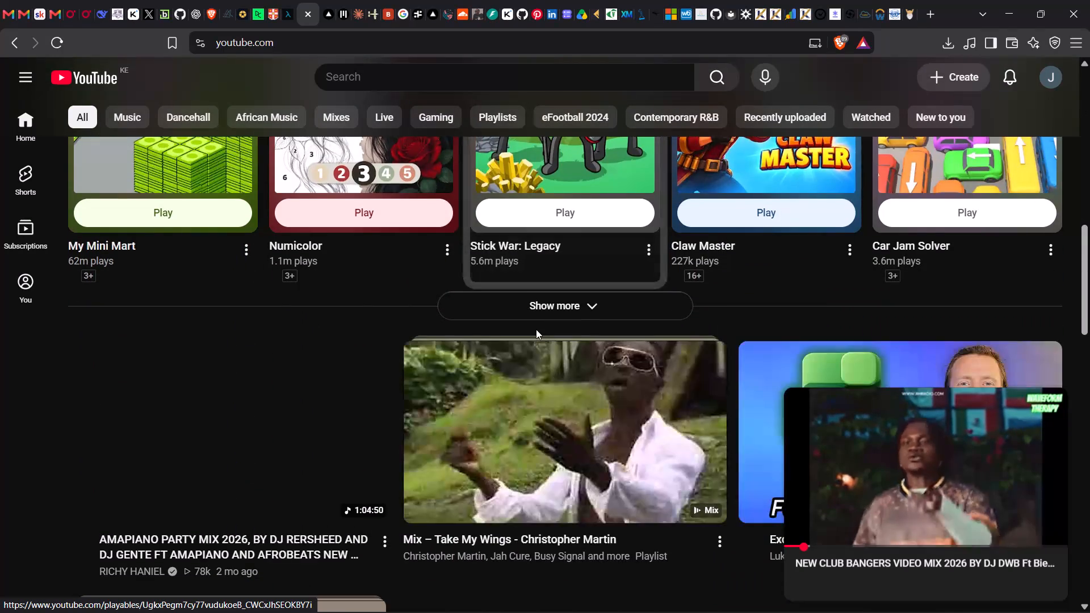
scroll(536, 329, down, 4)
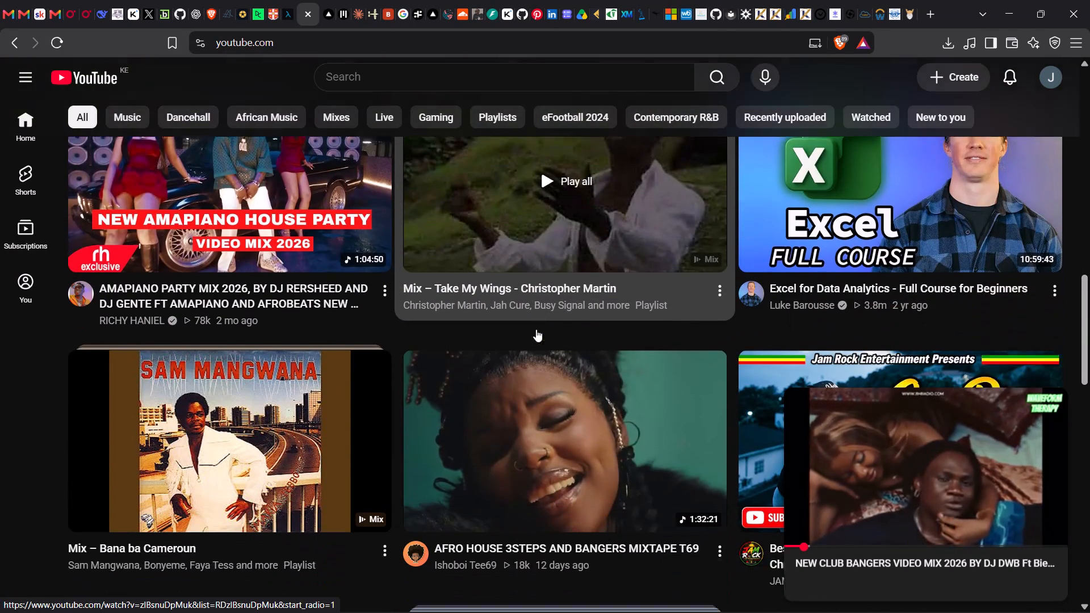
scroll(536, 329, down, 3)
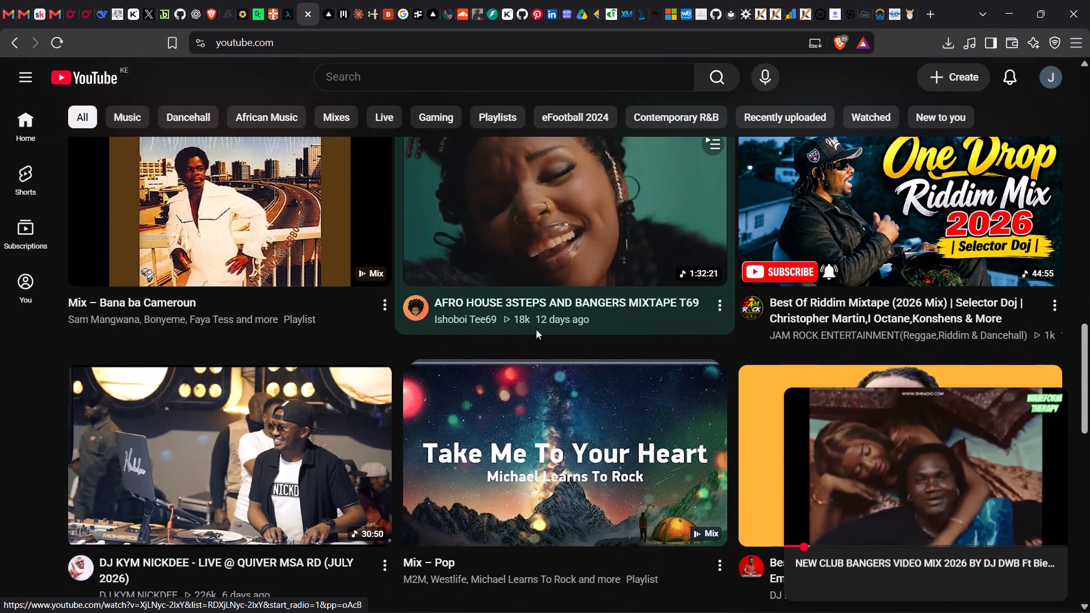
scroll(536, 329, down, 2)
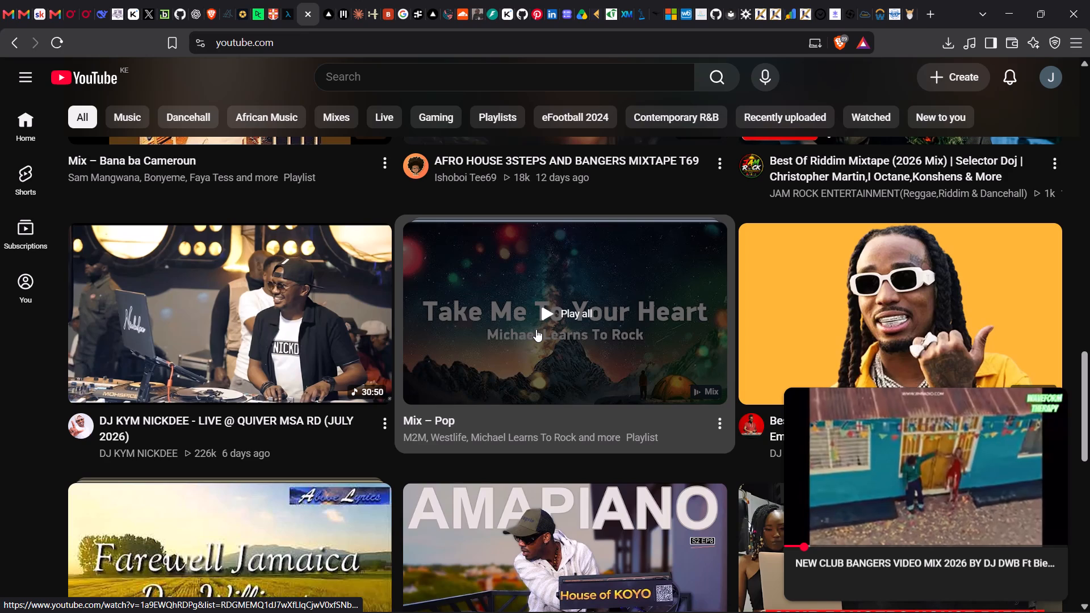
scroll(536, 329, down, 2)
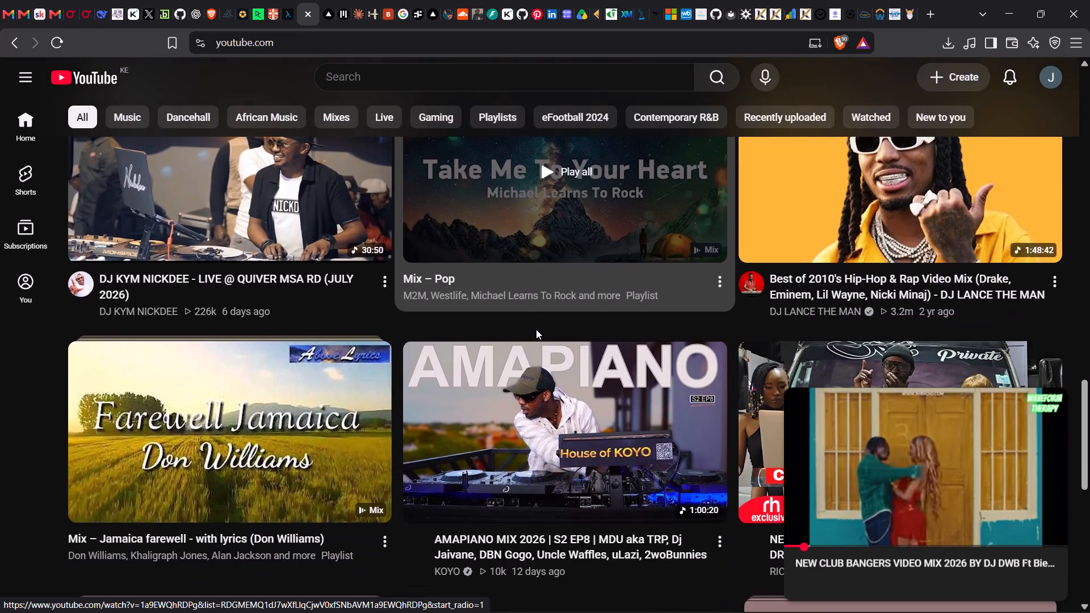
scroll(536, 329, down, 5)
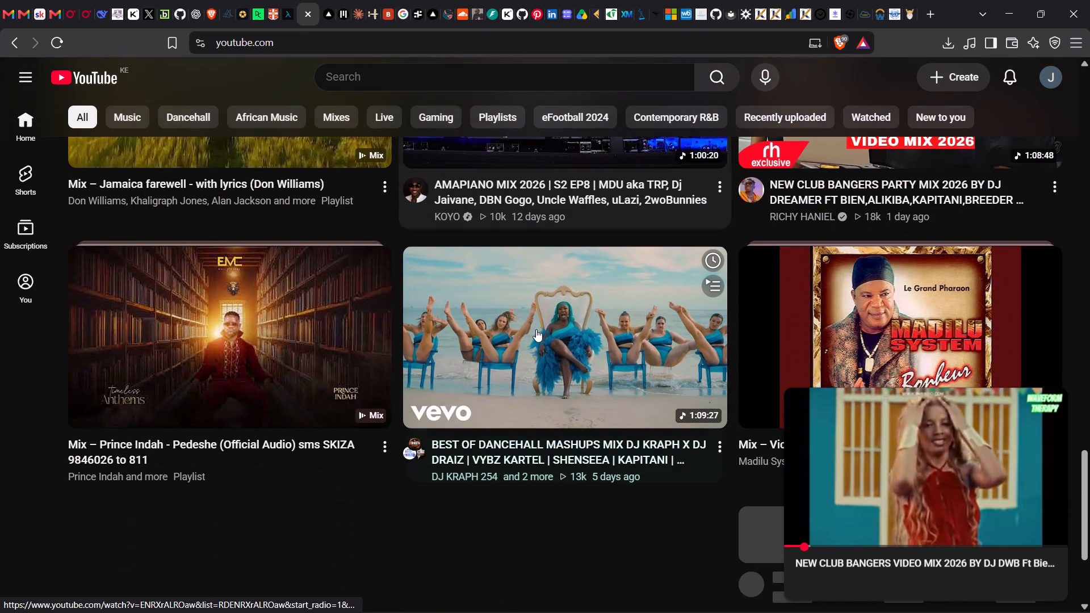
scroll(536, 329, down, 4)
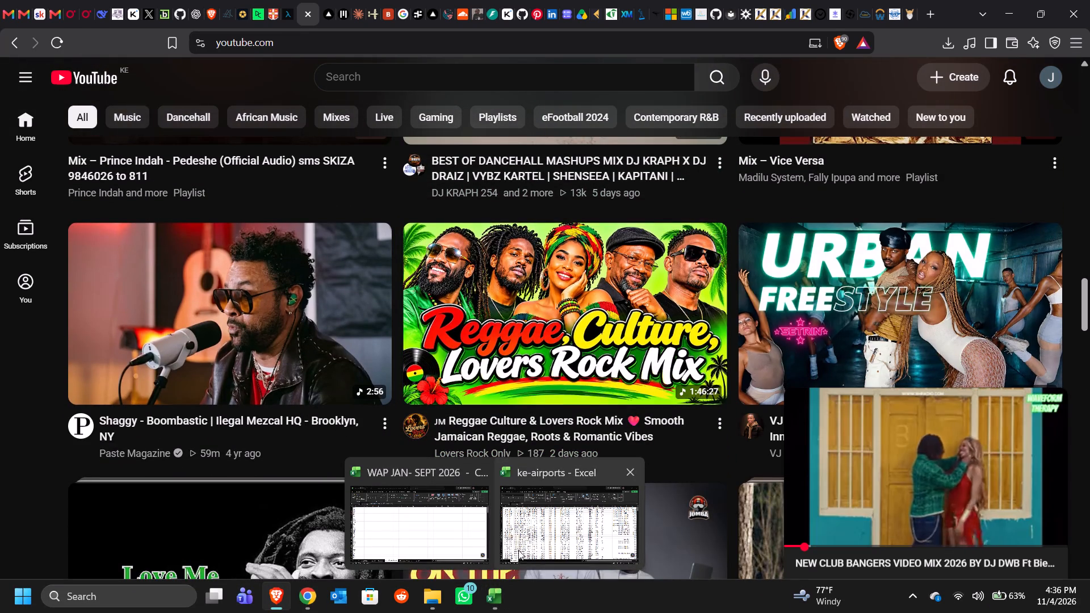
Switch to the WAP JAN- SEPT 2026 workbook in Excel and enter Wajir in column B beside code WJR on Arrivals Aerodromes.
click(442, 532)
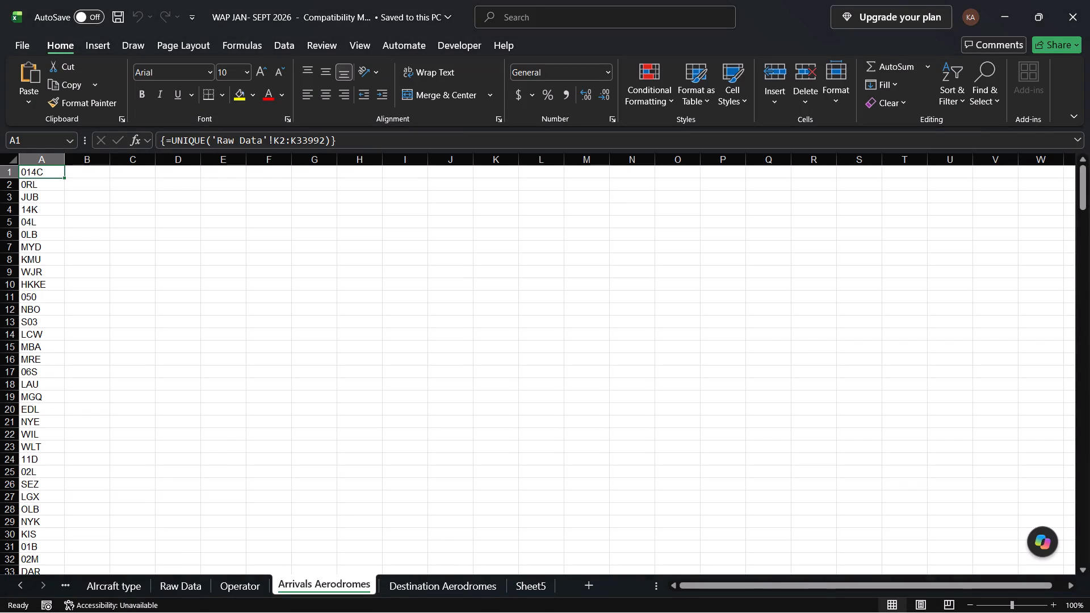
click(87, 175)
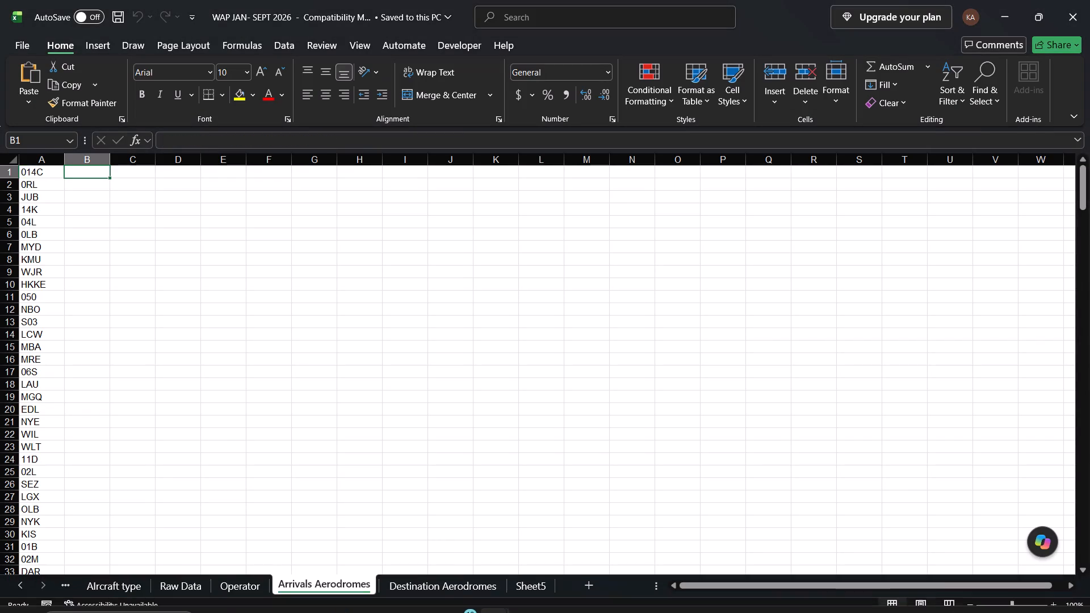
click(58, 174)
click(31, 186)
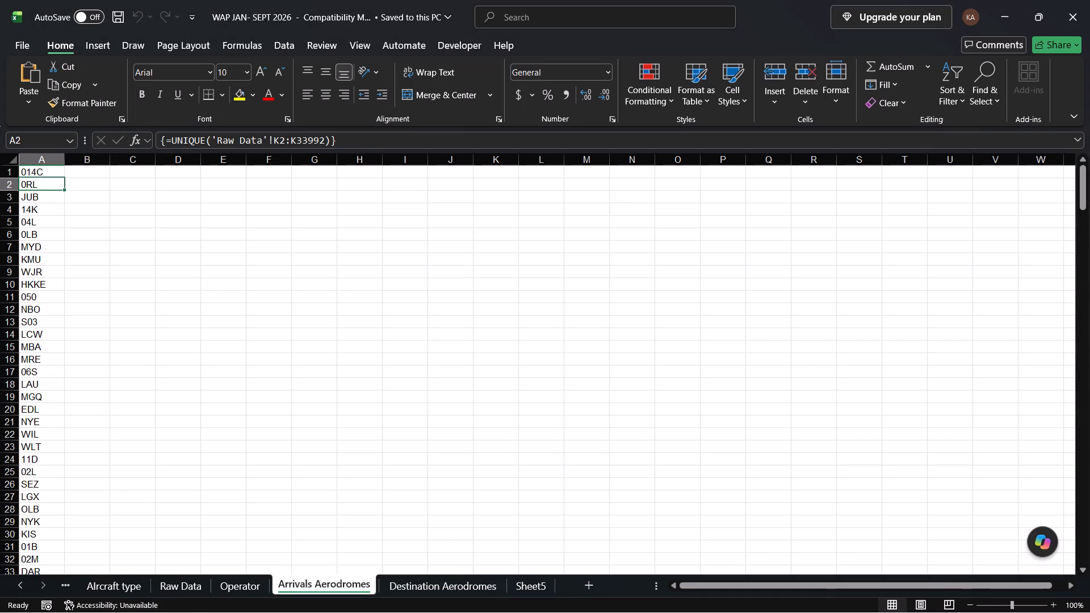
click(43, 176)
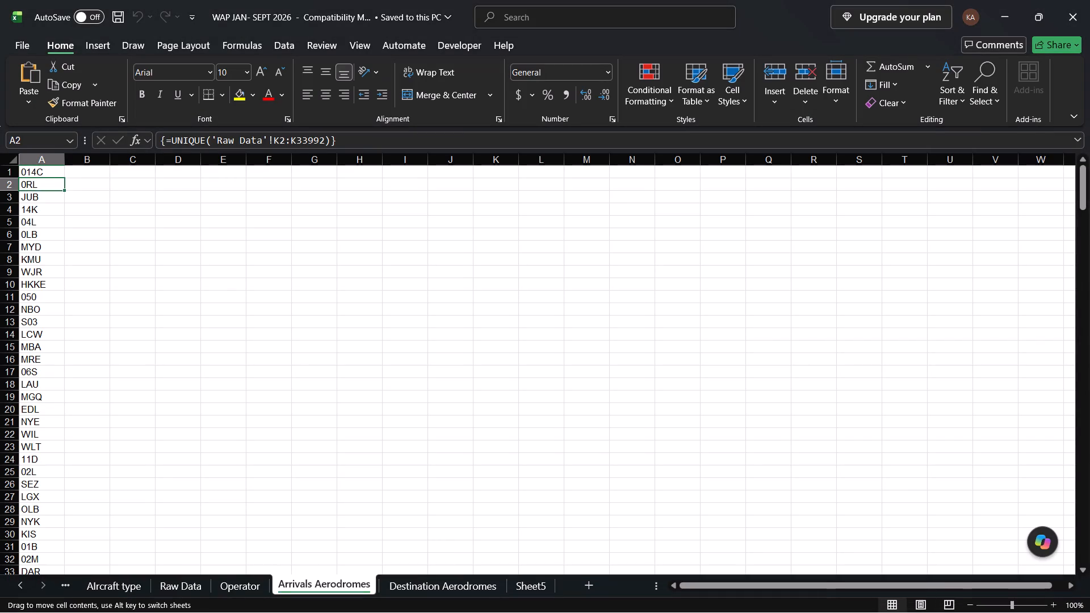
click(46, 169)
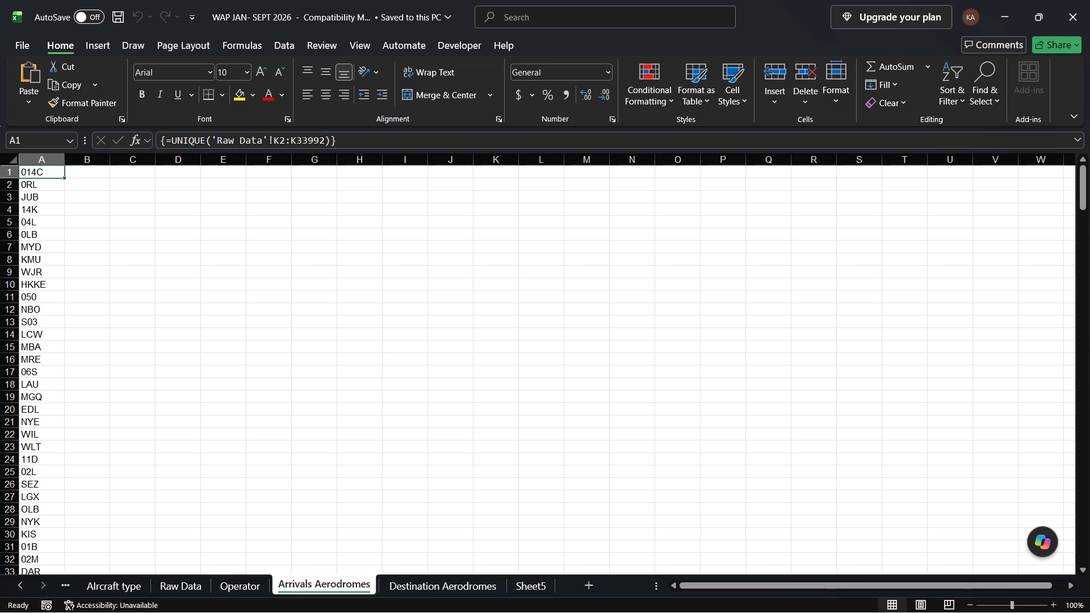
click(43, 199)
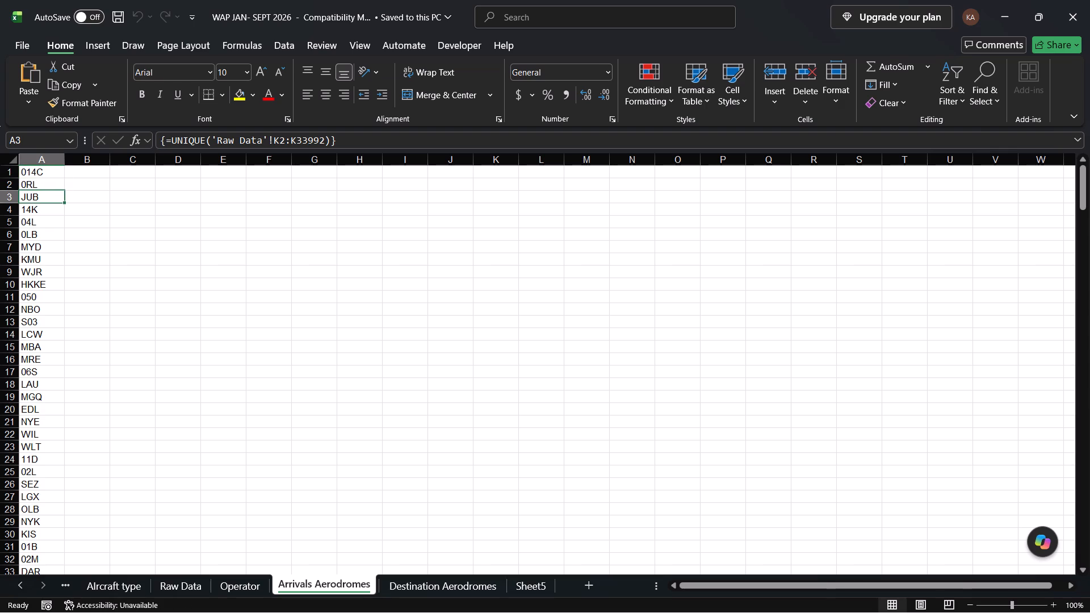
click(86, 272)
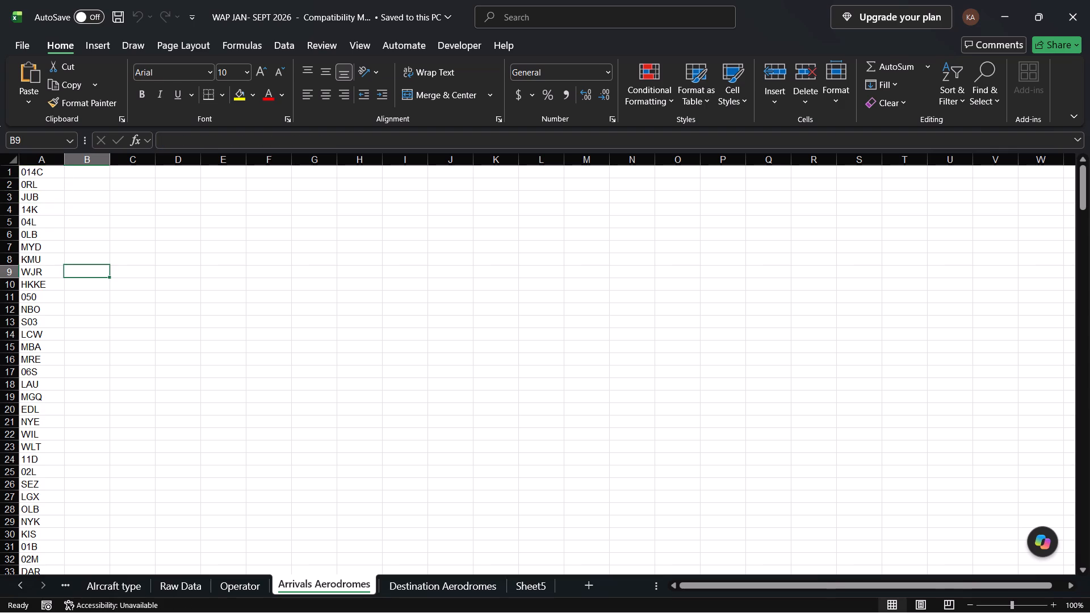
text(Wa)
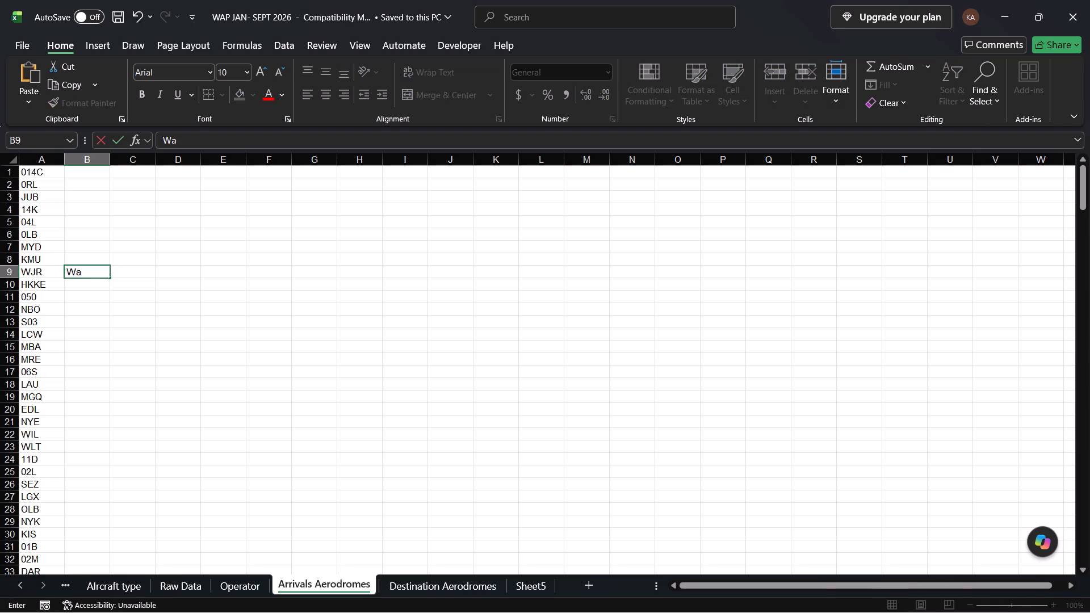
text(jir)
key(BackSpace)
key(BackSpace)
text(ir)
key(Return)
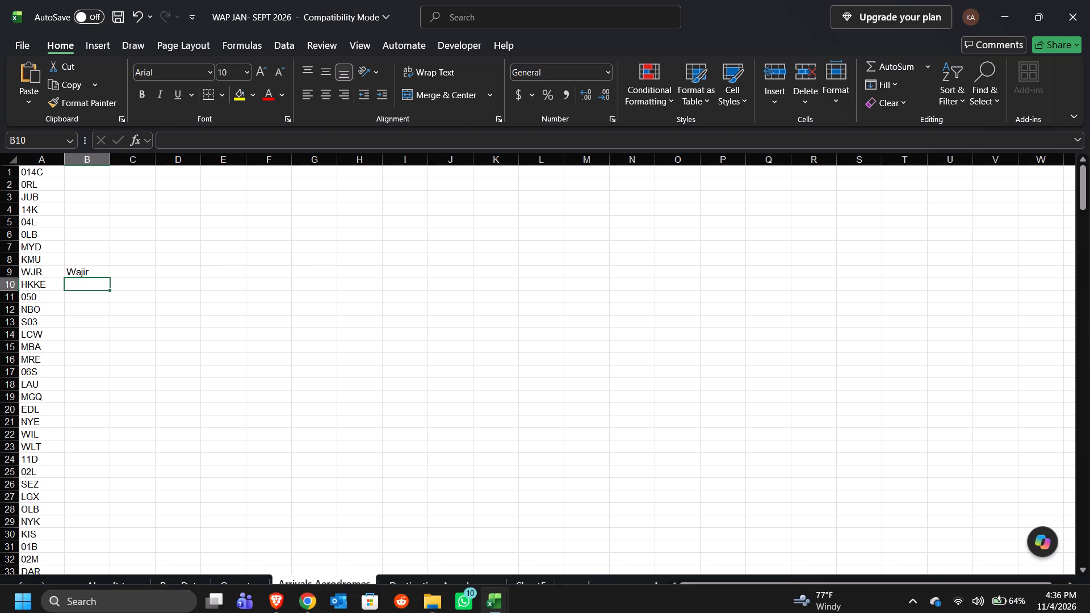
Enter Jomo Kenyatta as the aerodrome name in column B beside code NBO.
click(83, 306)
text(Jomo)
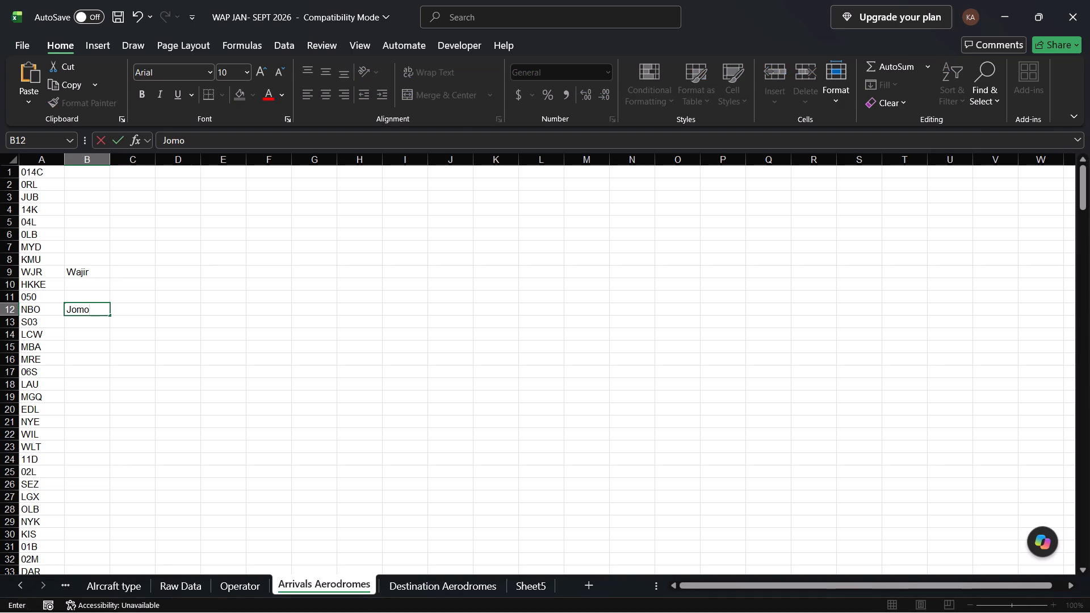
key(space)
text(Kenyataa)
key(space)
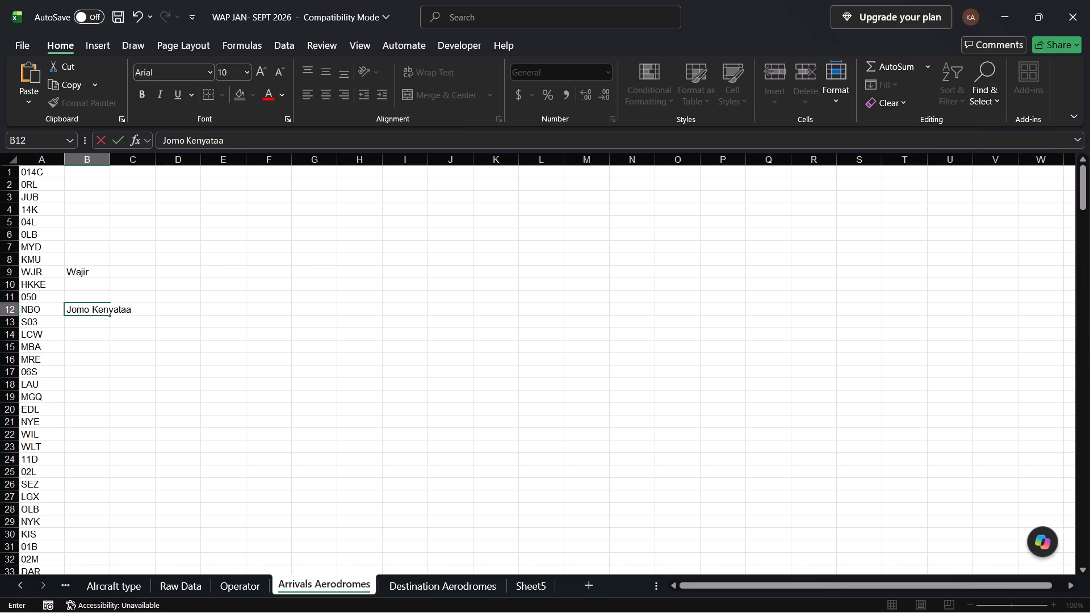
key(BackSpace)
key(BackSpace)
key(BackSpace)
text(ta)
key(space)
key(Return)
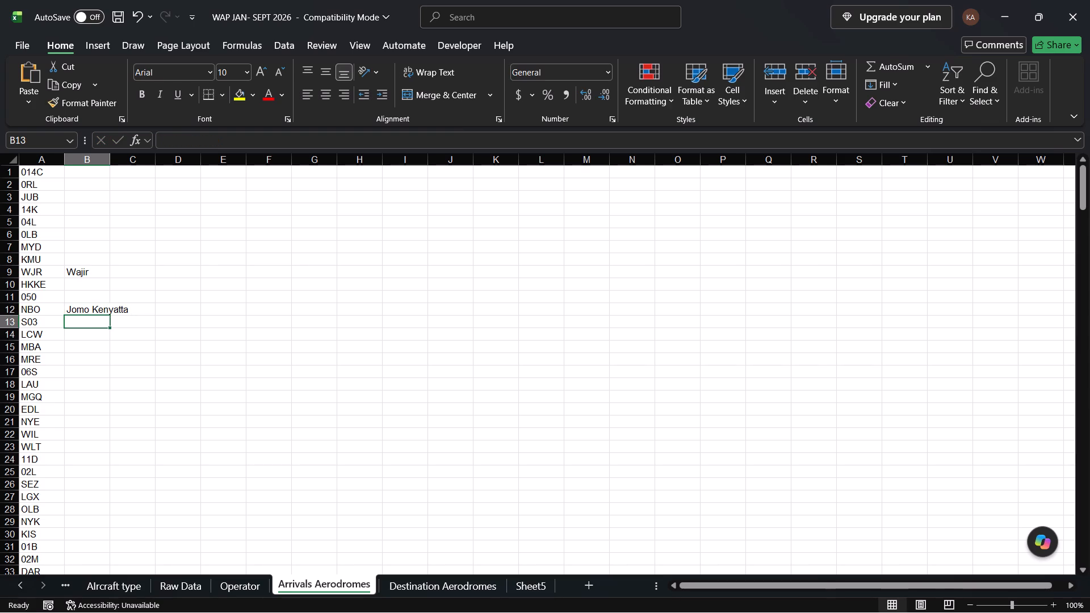
Enter the aerodrome names Eldoret beside code EDL and Wilson beside code WIL in column B.
click(62, 408)
click(83, 408)
text(Eldoret)
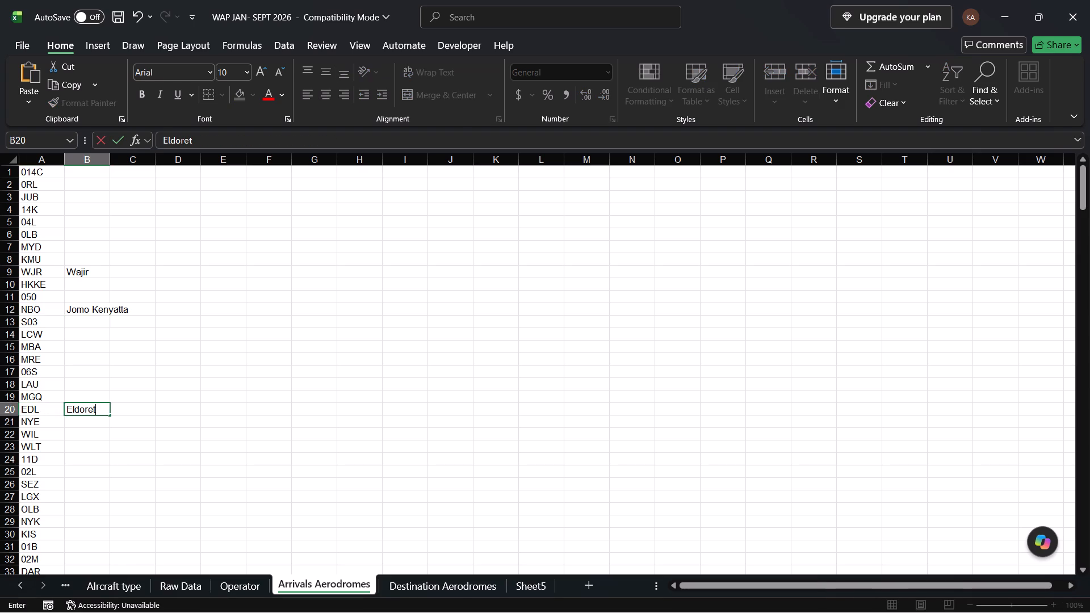
key(Down)
key(Down)
text(Wislon)
key(BackSpace)
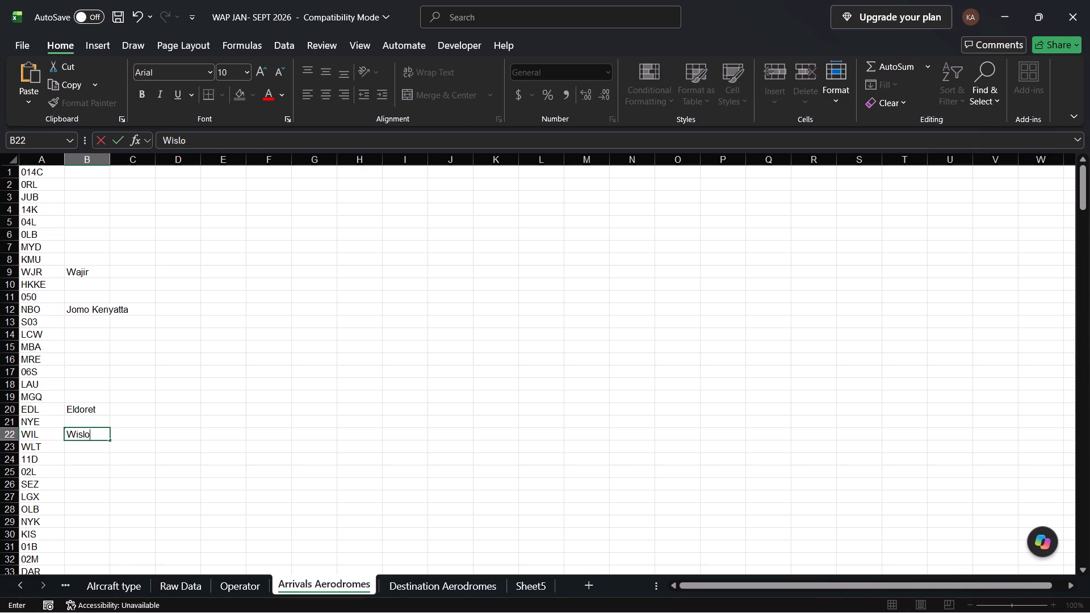
key(BackSpace)
key(BackSpace)
key(BackSpace)
text(lson)
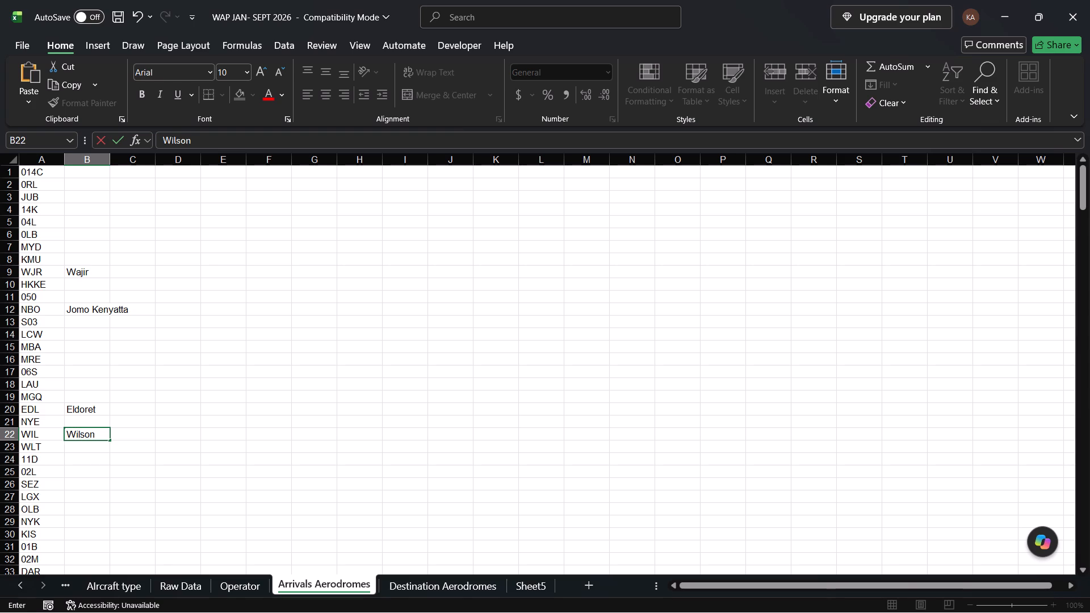
key(Up)
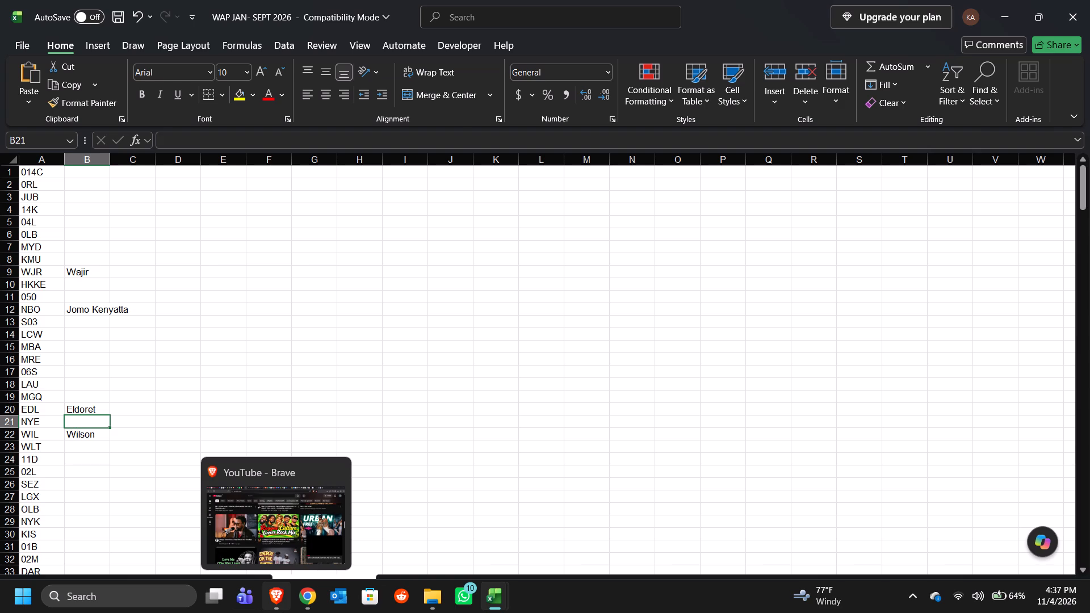
Enter Kisumu as the aerodrome name in column B beside code KIS.
click(92, 532)
text(Kisumu)
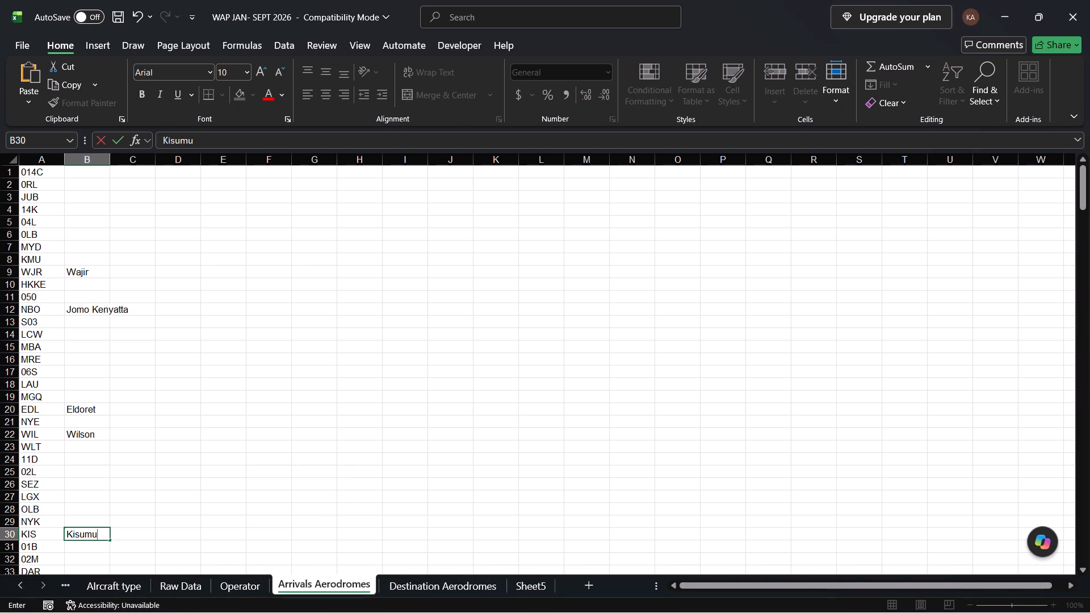
scroll(85, 511, down, 1)
click(87, 530)
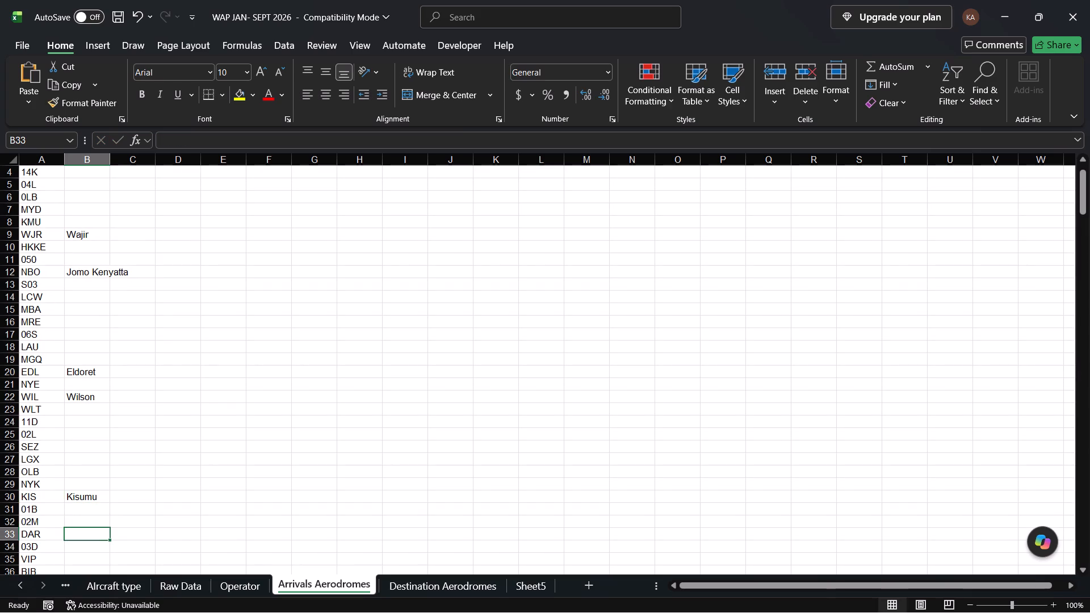
click(83, 559)
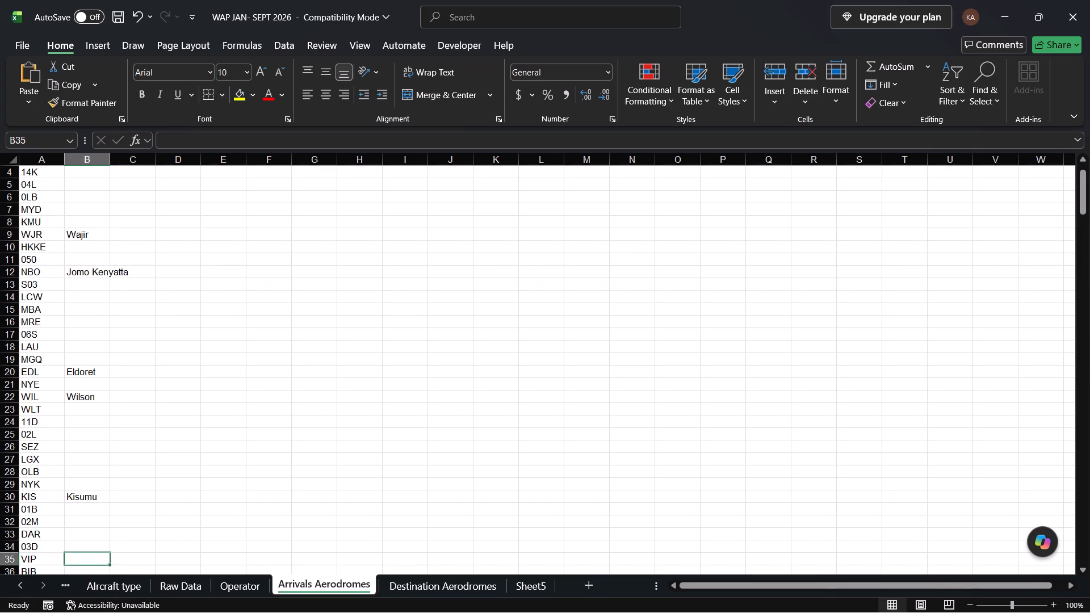
Widen column B to about 12 characters so the longest aerodrome name fits.
scroll(73, 466, up, 13)
drag(112, 161, 137, 166)
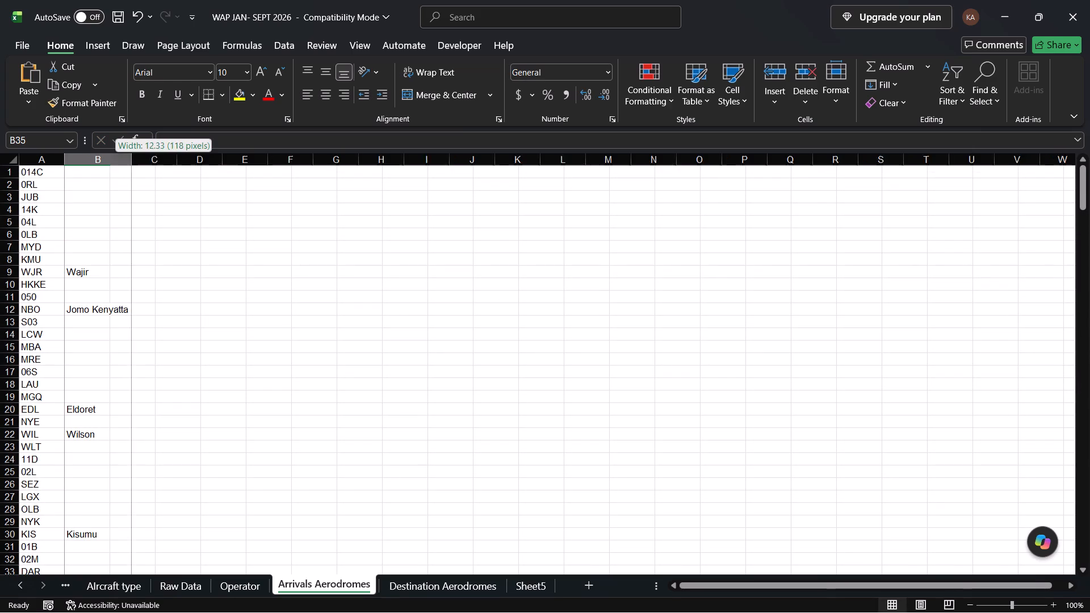
Finish sizing column B at about 12 characters wide so that Jomo Kenyatta fits.
drag(137, 166, 134, 164)
Switch to Chrome and search Google in a new tab for "jub airport code country".
click(104, 182)
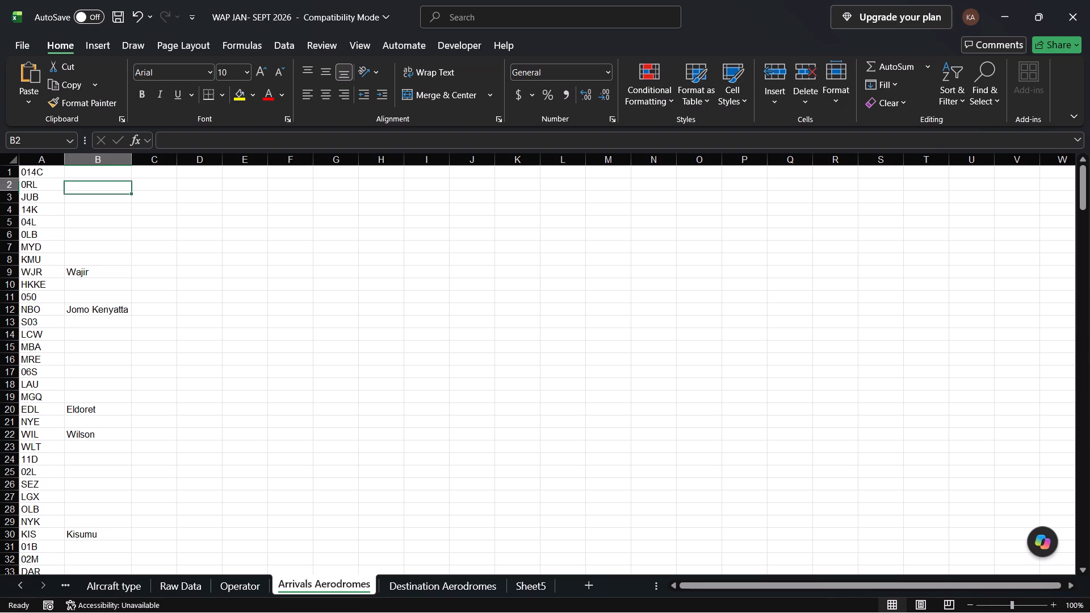
click(92, 192)
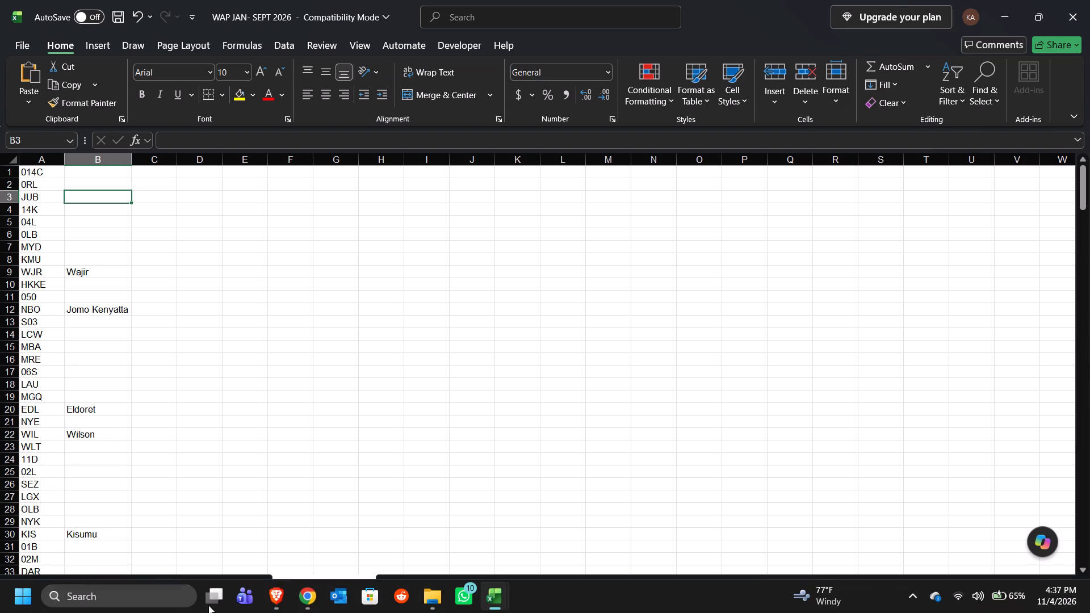
click(306, 541)
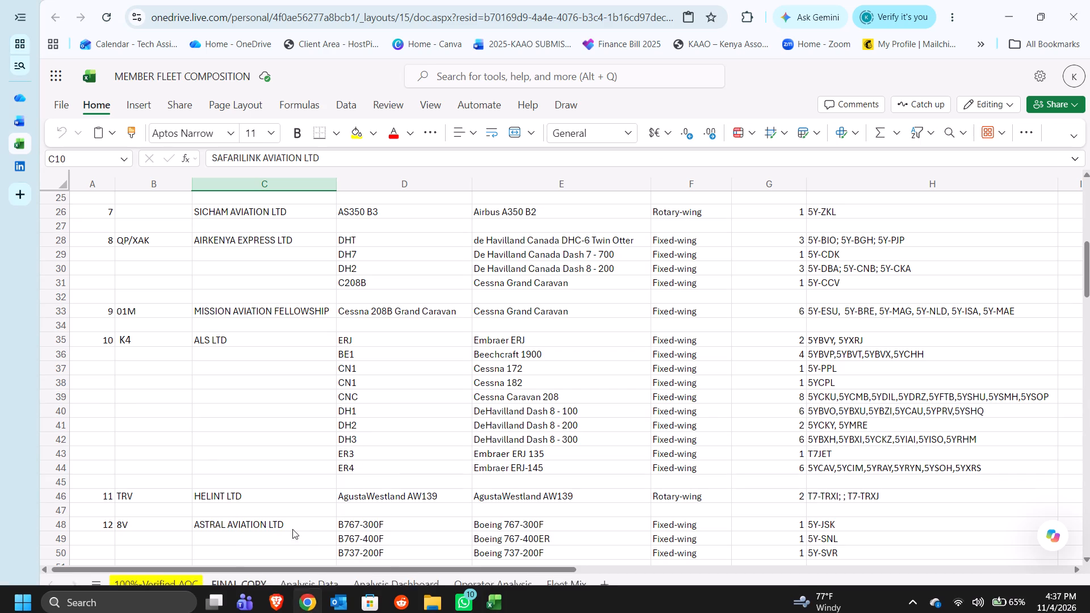
click(28, 163)
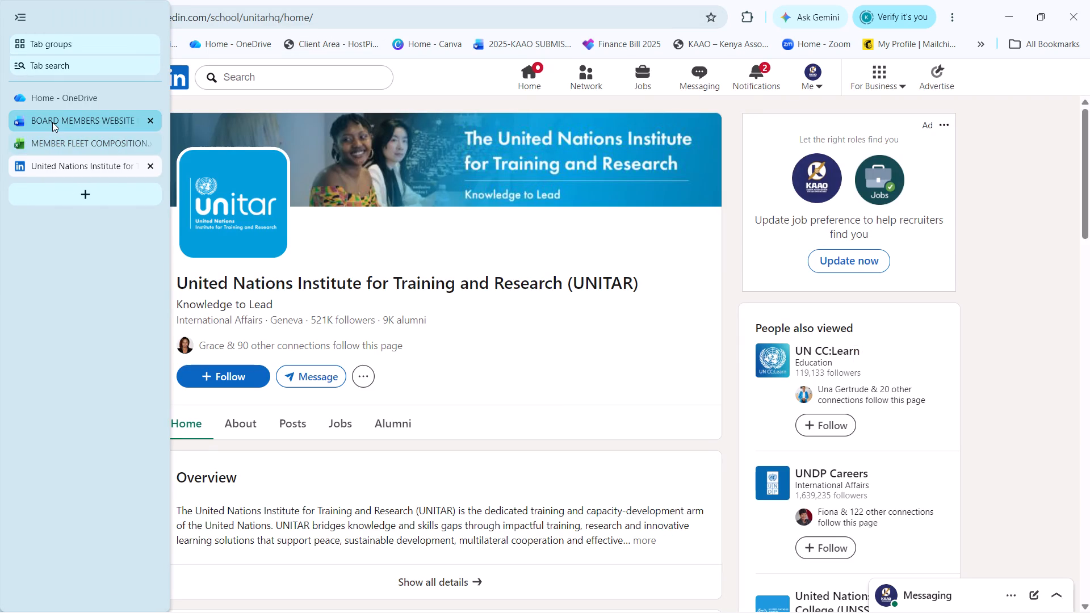
click(52, 122)
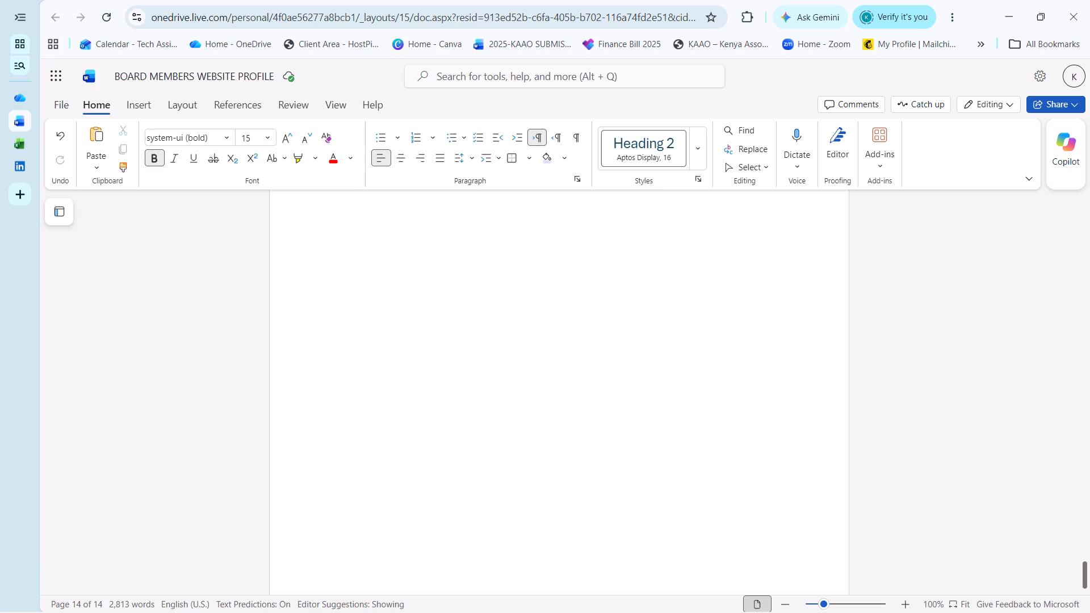
click(24, 201)
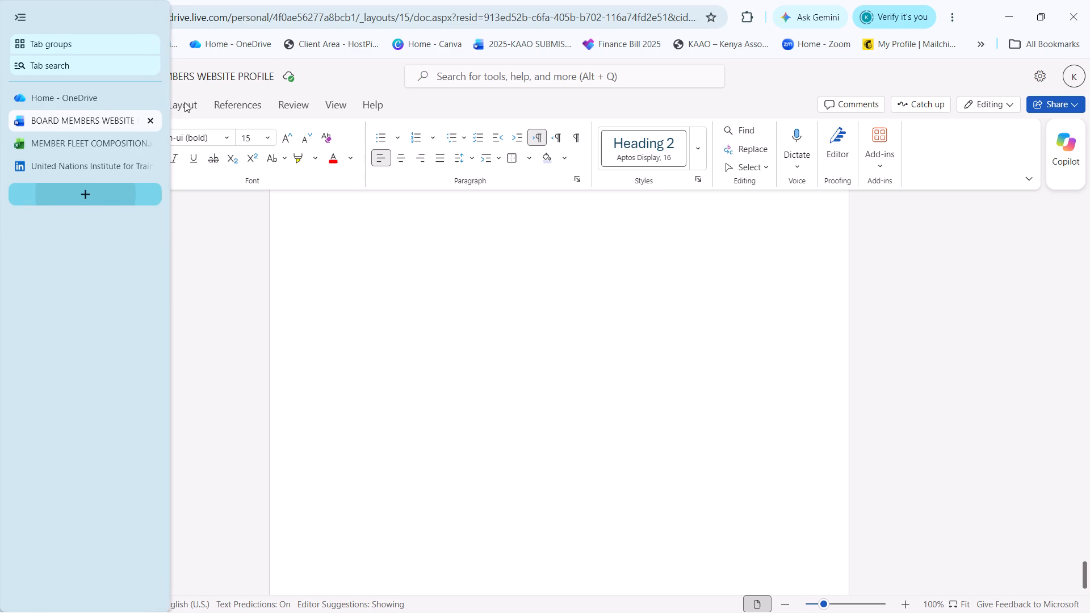
text(jub)
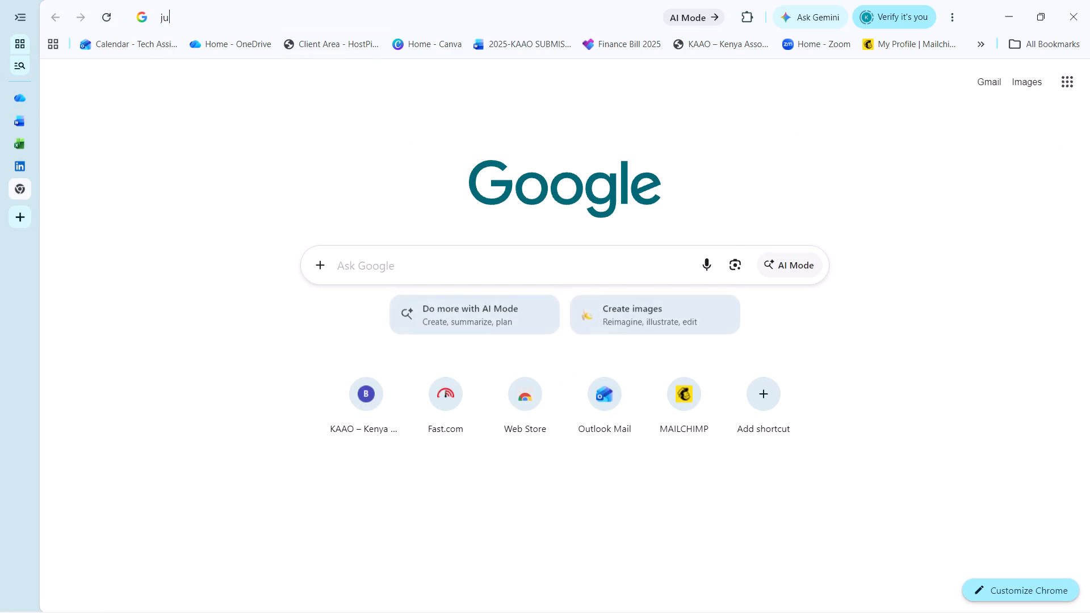
key(space)
text(ai)
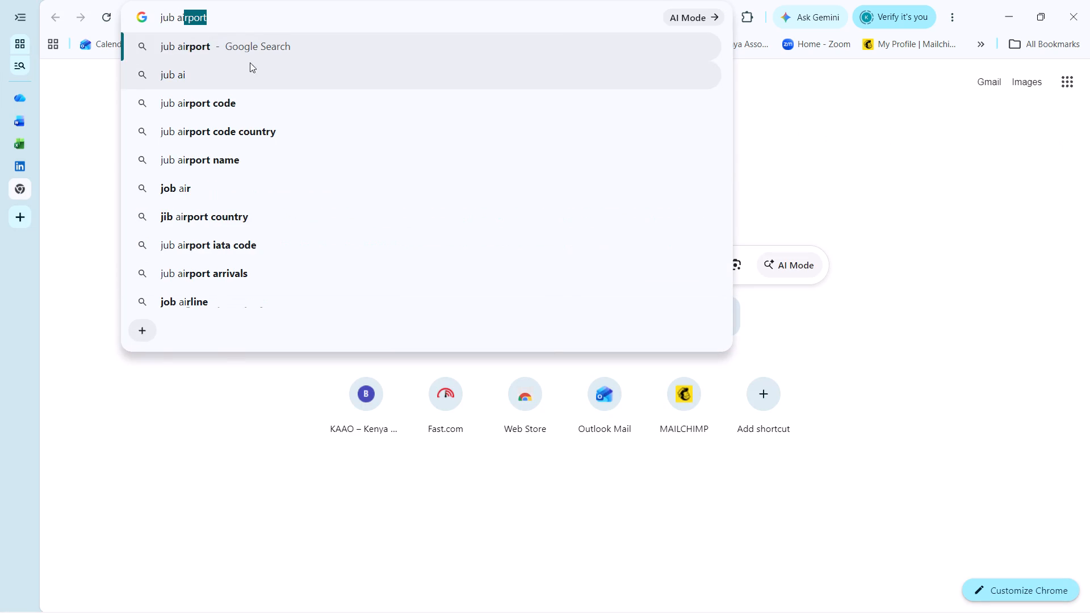
click(235, 126)
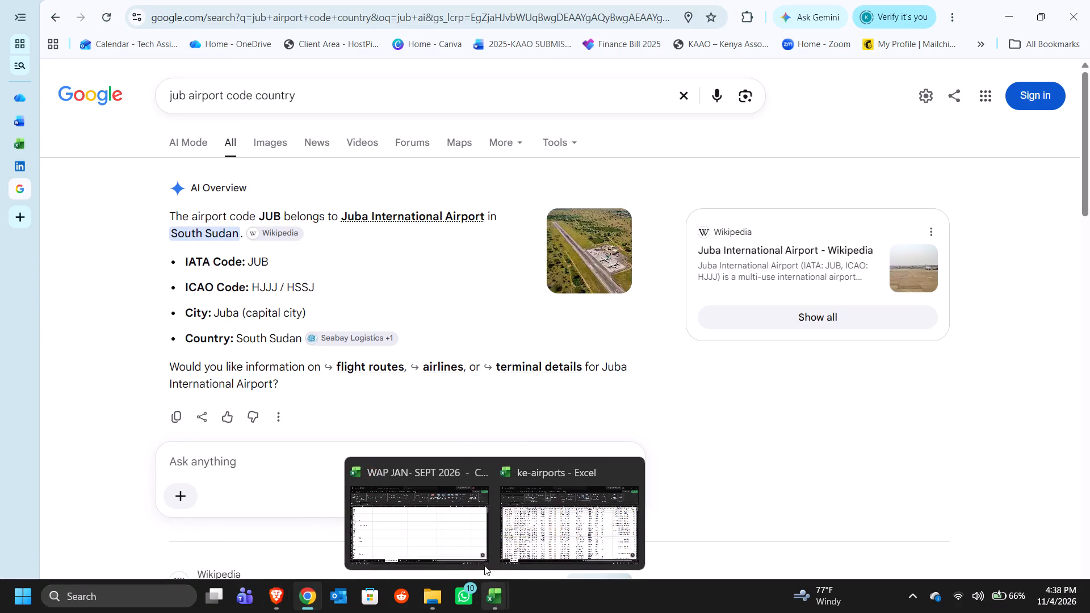
Back in the WAP JAN- SEPT 2026 workbook, enter Juba International Airport in column B beside code JUB.
click(458, 527)
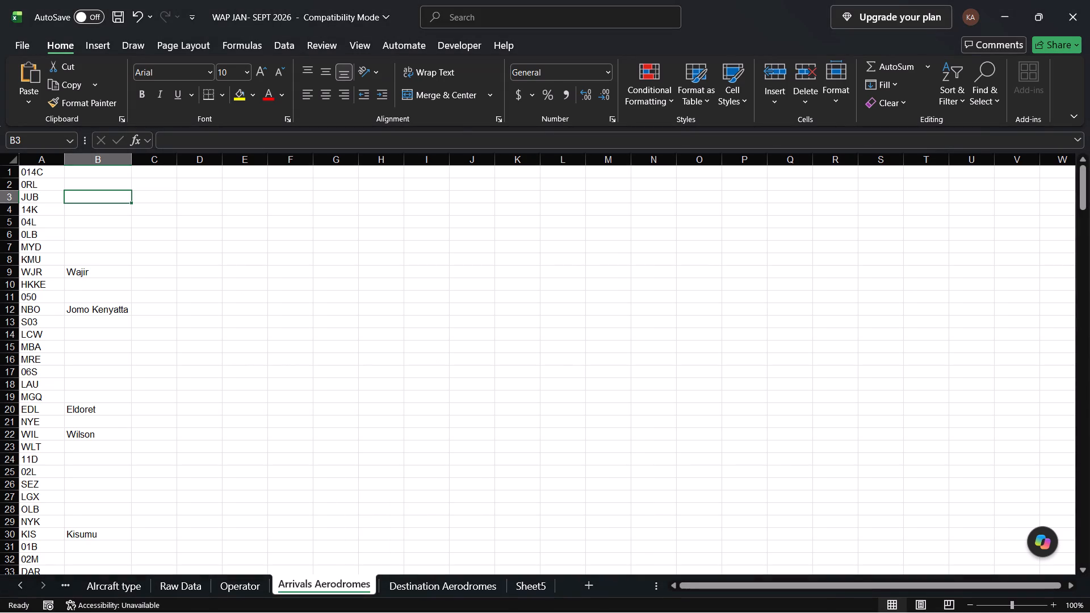
text(Juba International Ait)
key(BackSpace)
text(rport)
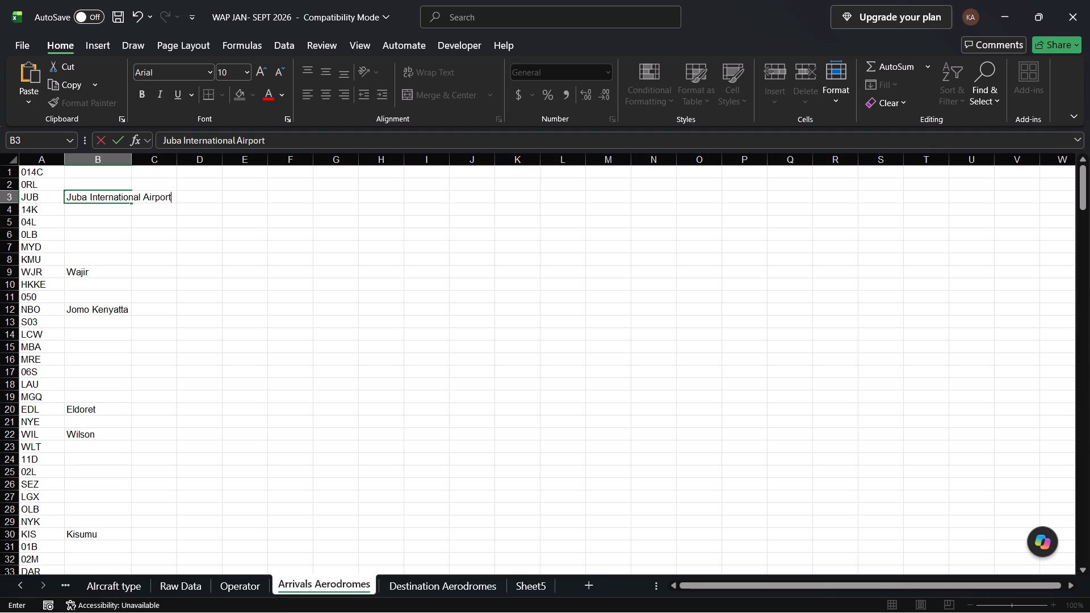
Widen column B so that Juba International Airport fits inside it with room to spare.
drag(132, 161, 139, 159)
click(124, 159)
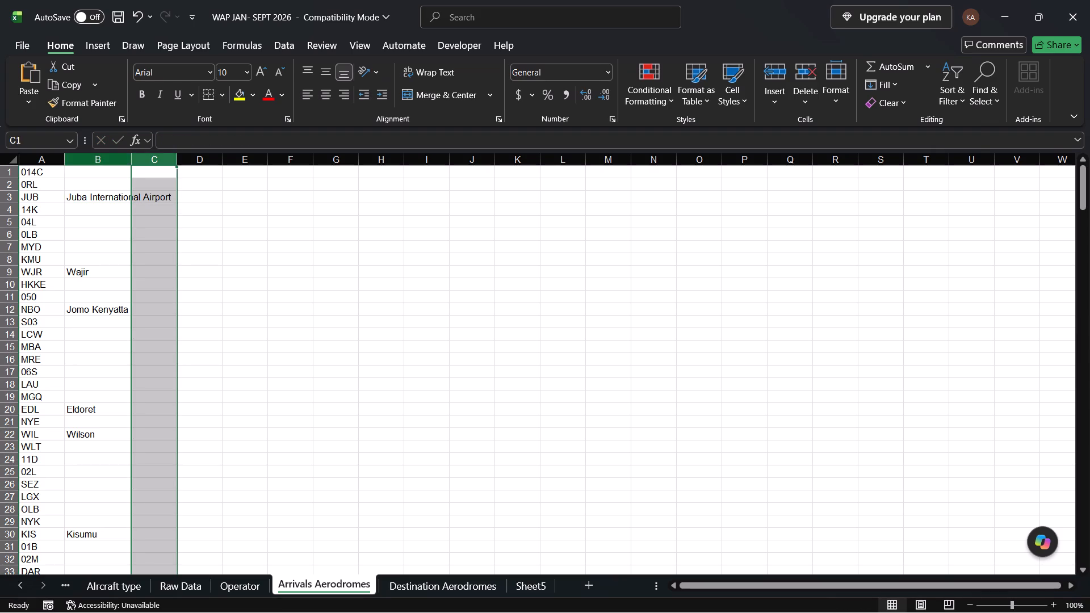
drag(132, 159, 208, 163)
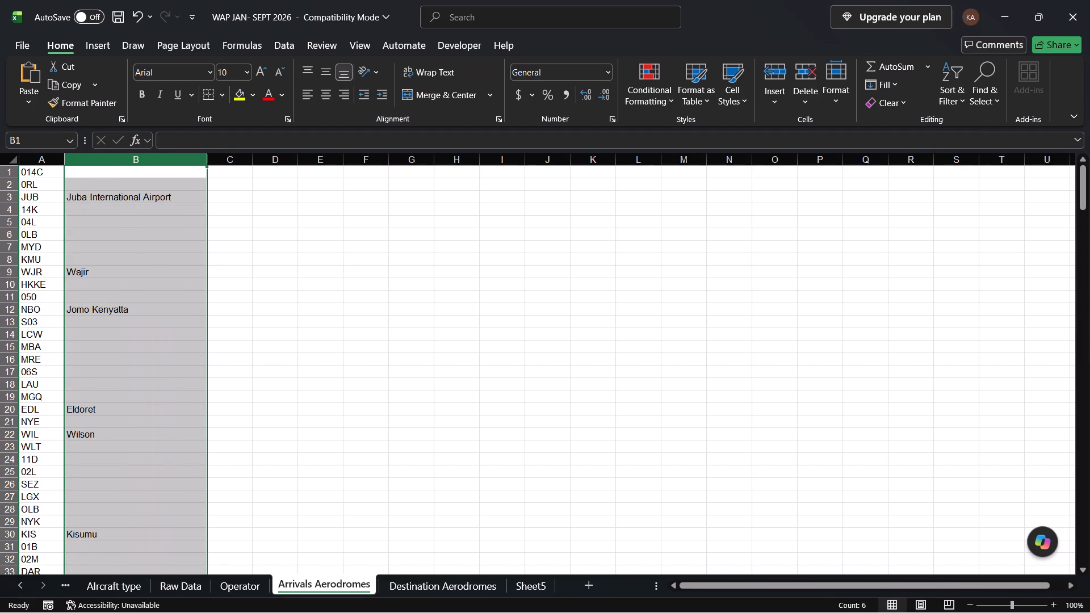
Extend the aerodrome name beside code NBO to Jomo Kenyatta International Airport.
double_click(149, 312)
text(Internationla)
key(space)
key(BackSpace)
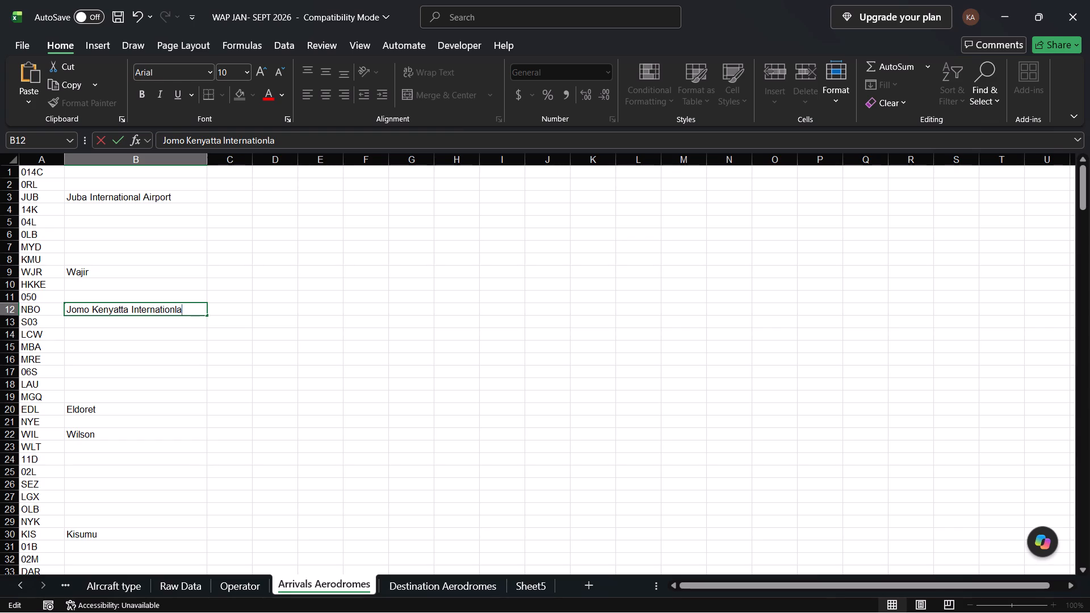
key(BackSpace)
key(BackSpace)
text(al Airport)
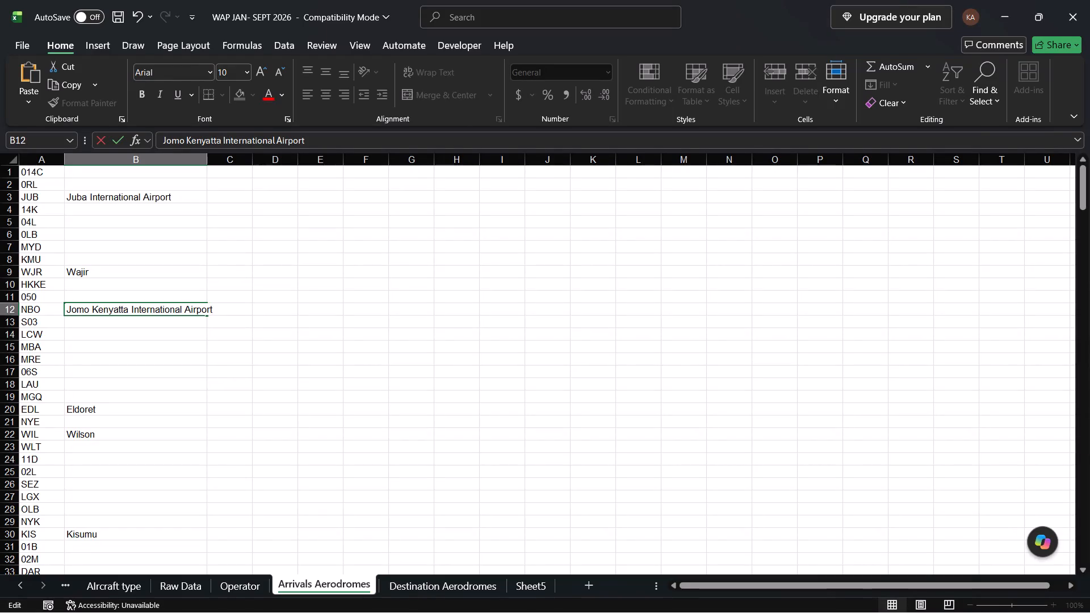
Widen column B slightly so the full Jomo Kenyatta International Airport name fits.
click(207, 159)
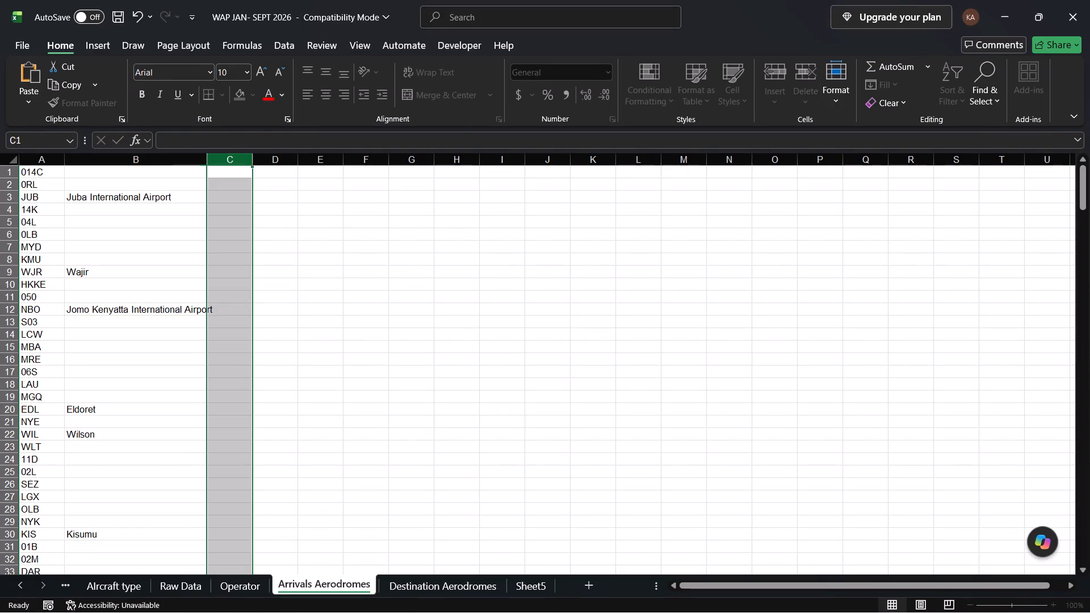
drag(207, 161, 215, 161)
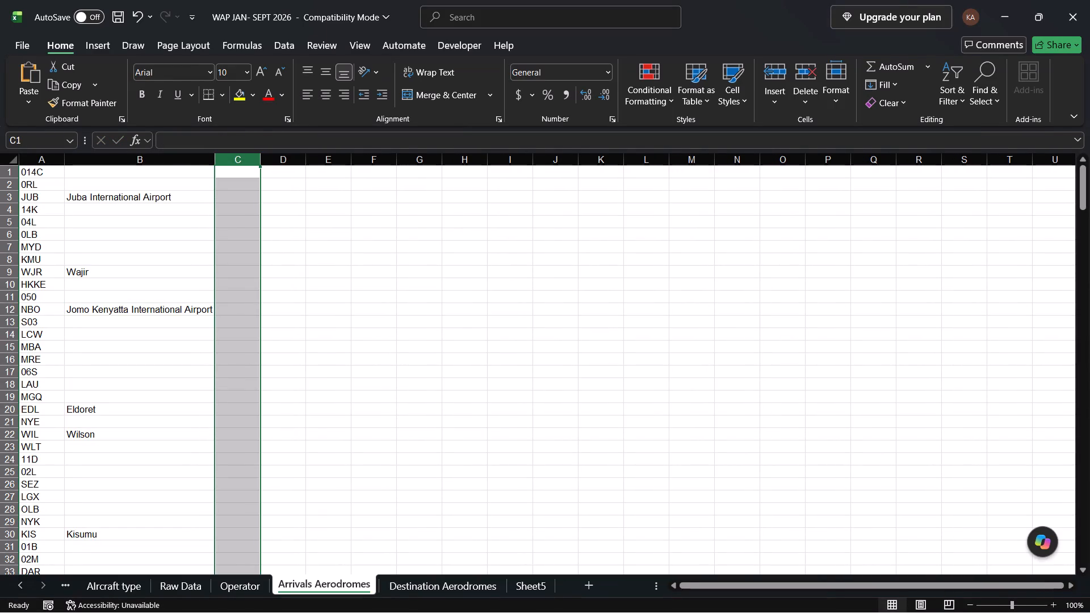
Select cell B7 for the next name, and search Google in Chrome for "kmu airport code country".
click(91, 249)
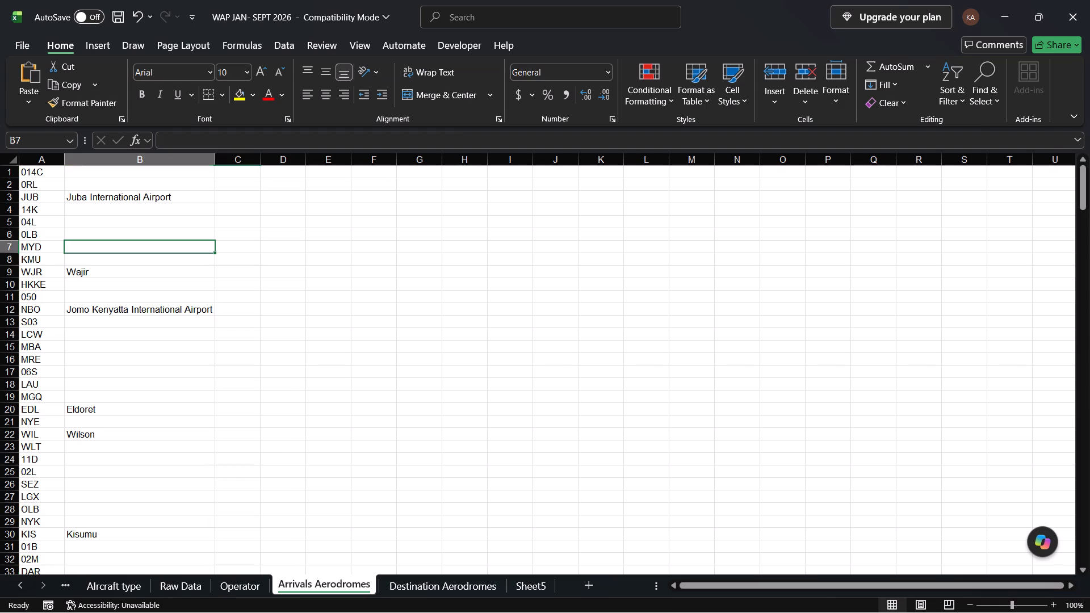
click(311, 607)
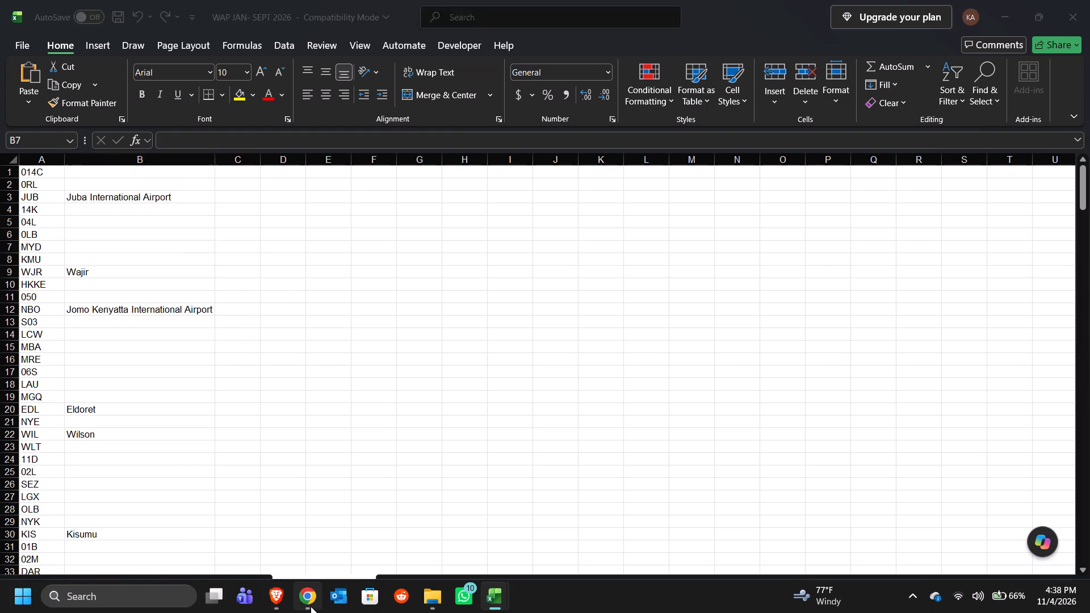
drag(187, 96, 182, 96)
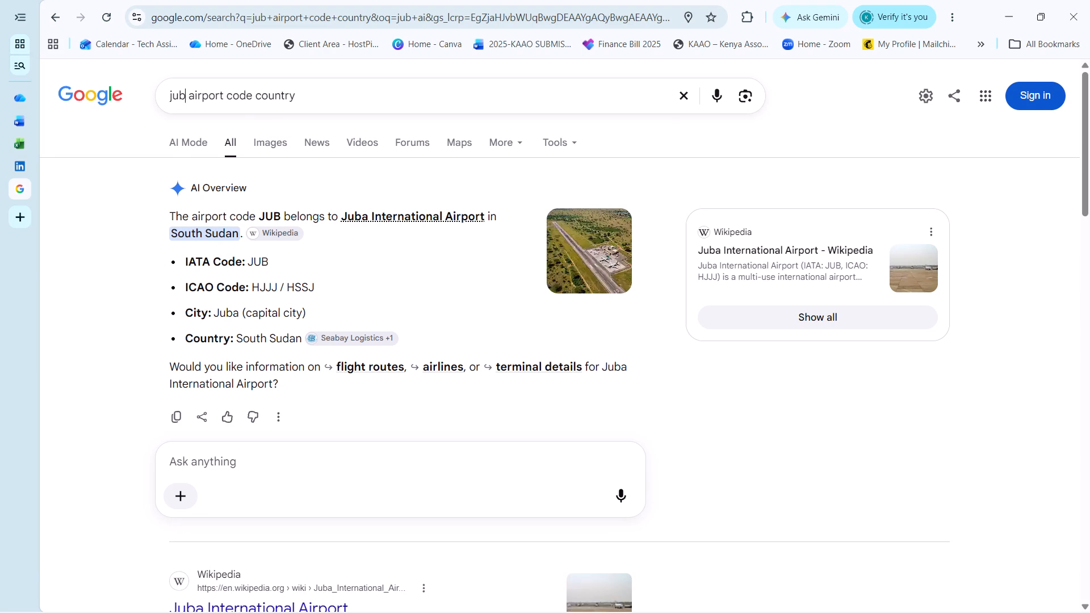
drag(182, 96, 171, 96)
key(BackSpace)
text(kmu)
key(Left)
key(Left)
key(Left)
key(Left)
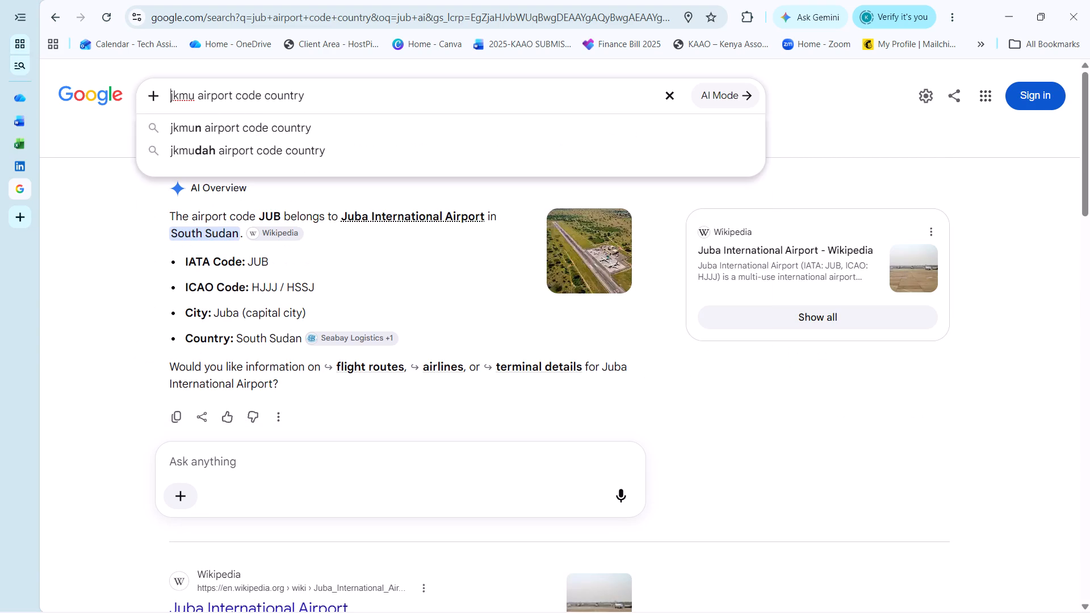
key(Right)
key(BackSpace)
key(Return)
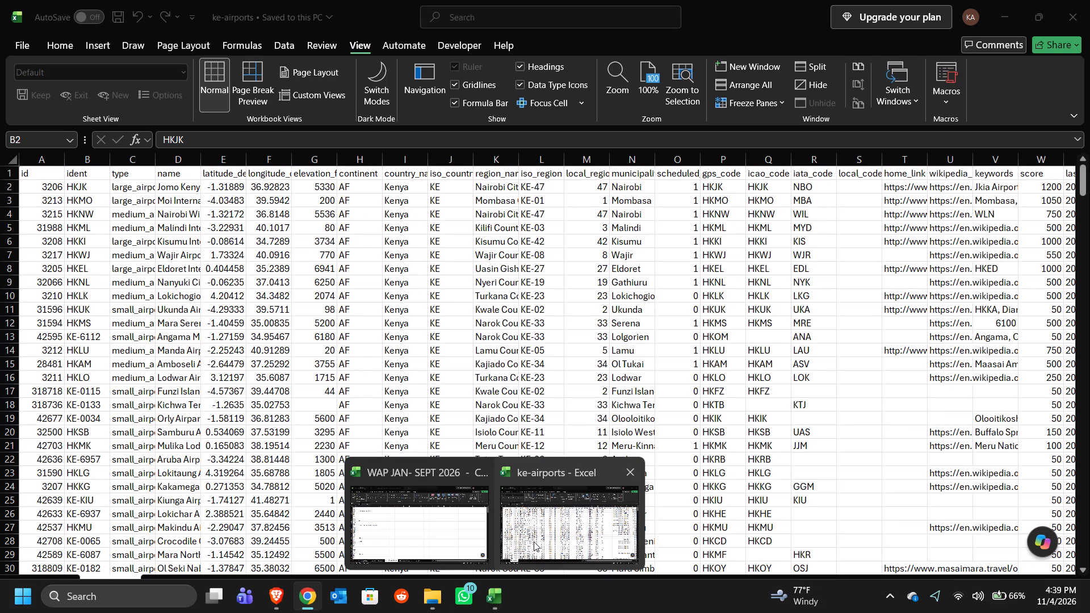
Back in the WAP JAN- SEPT 2026 workbook, enter Kisimayu Airport in cell B7 beside code MYD.
click(426, 531)
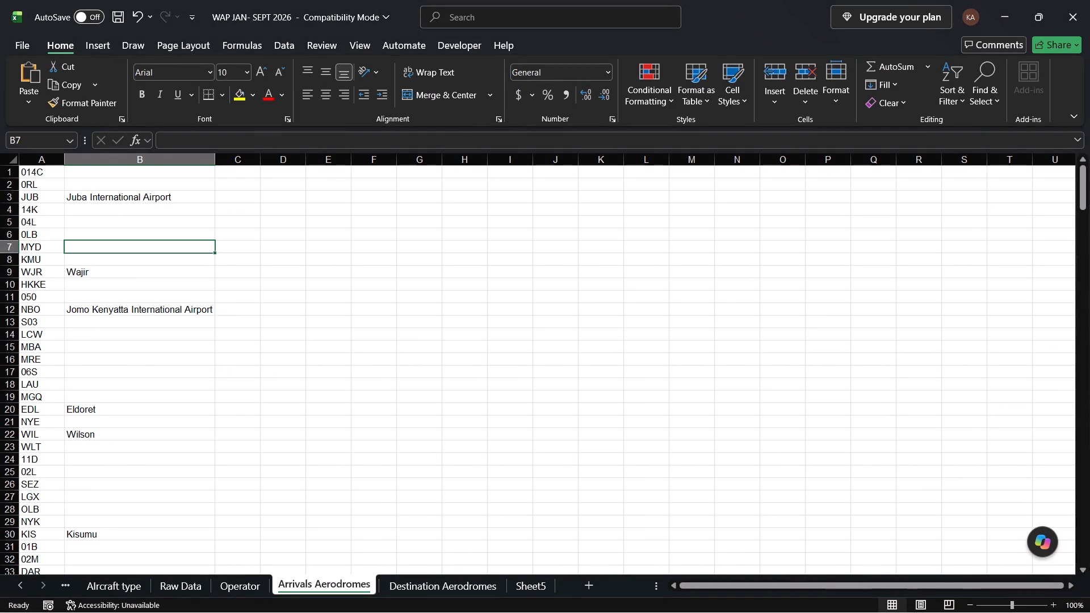
text(Kis)
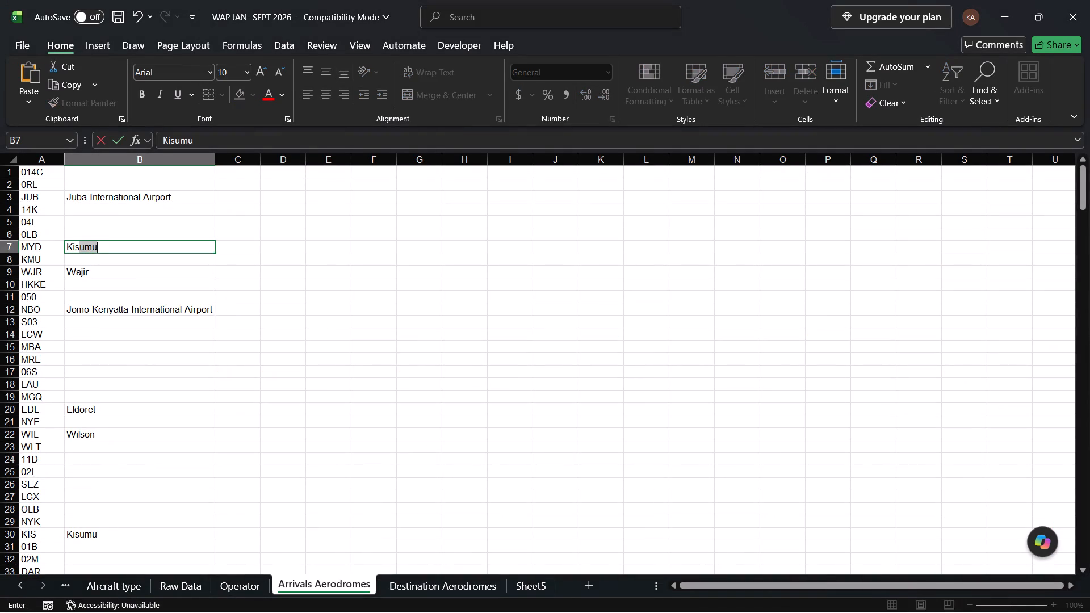
text(imayu Airport)
key(Return)
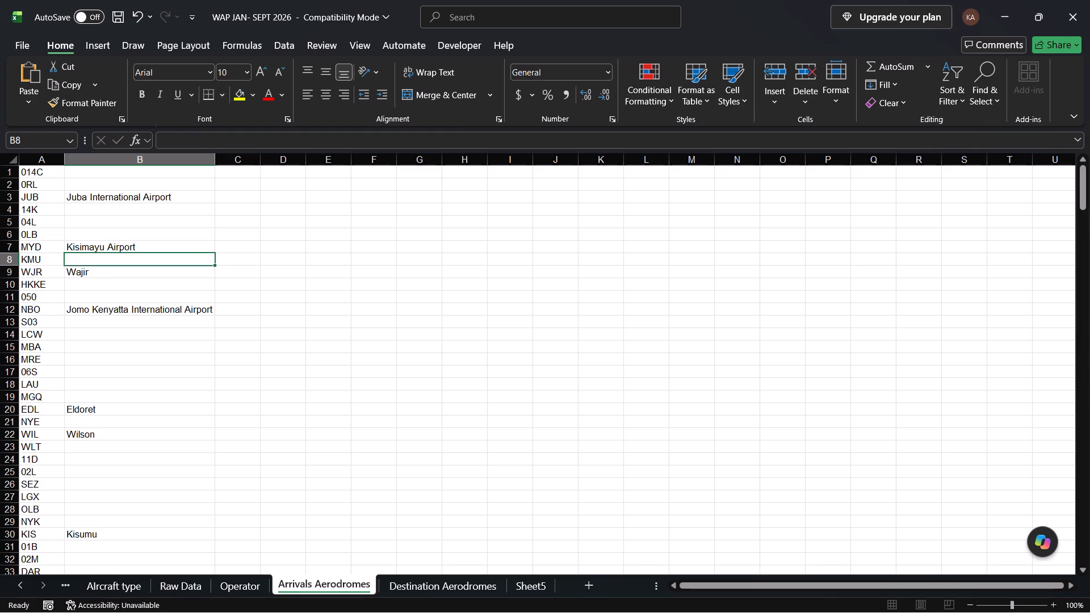
Copy the whole of column A with the arrival aerodrome codes.
click(35, 162)
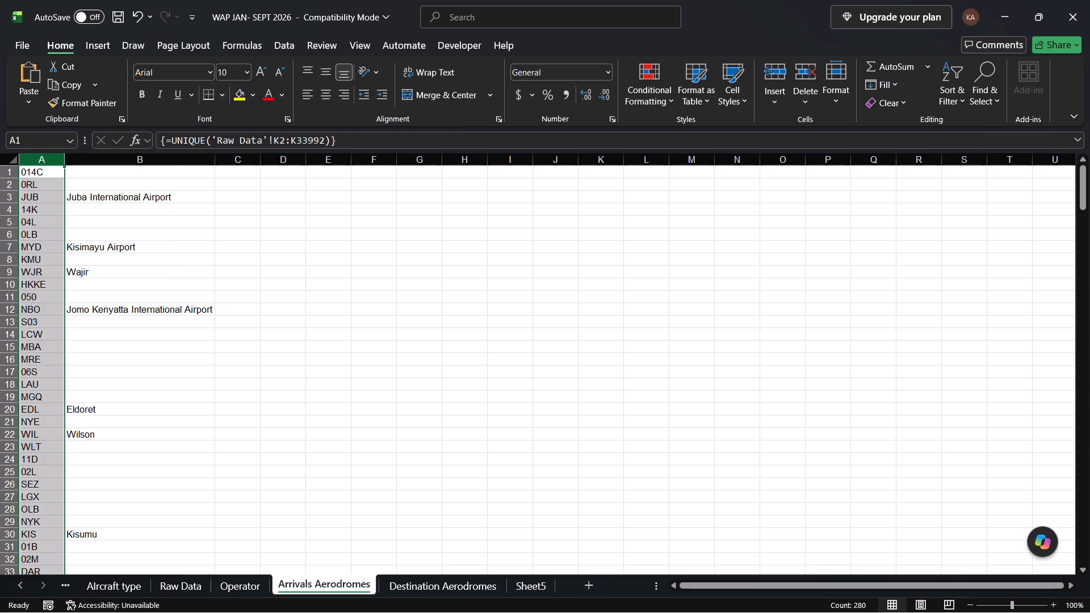
key(ctrl+c)
Switch to Chrome and open the OneDrive home page.
click(315, 602)
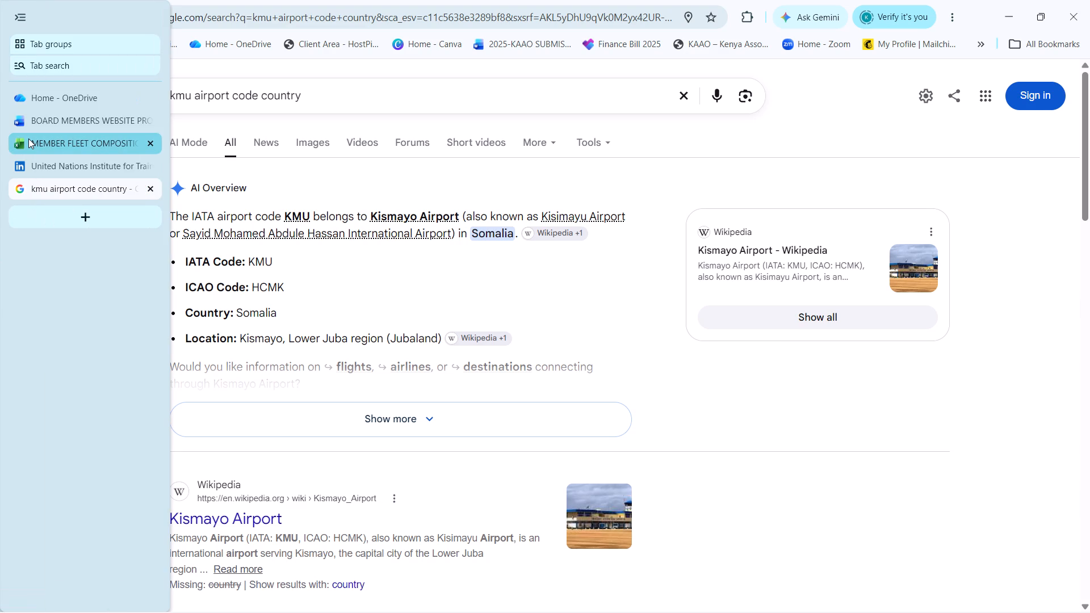
click(37, 101)
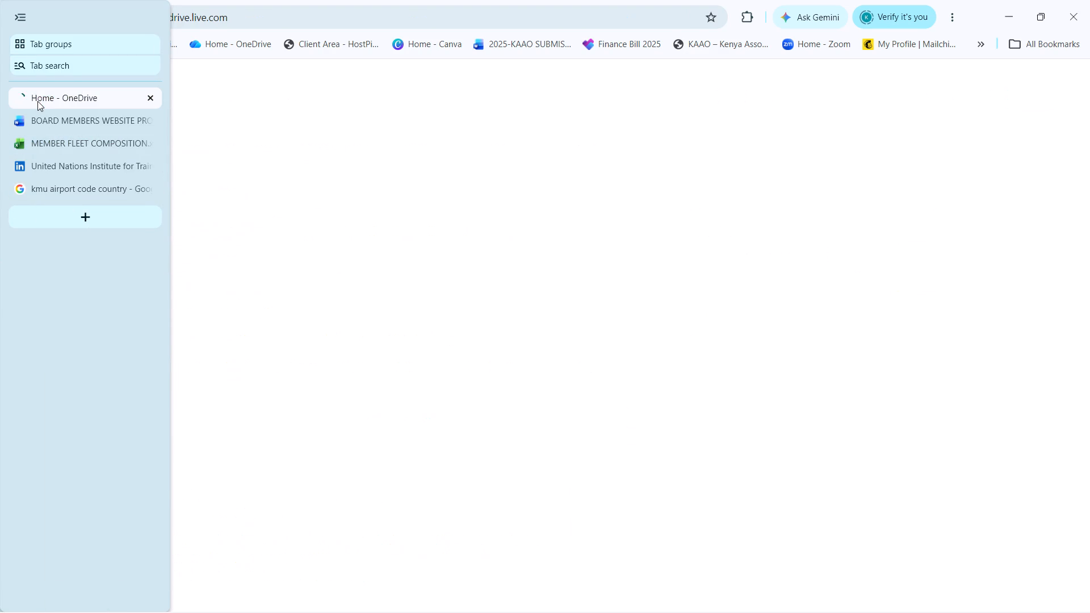
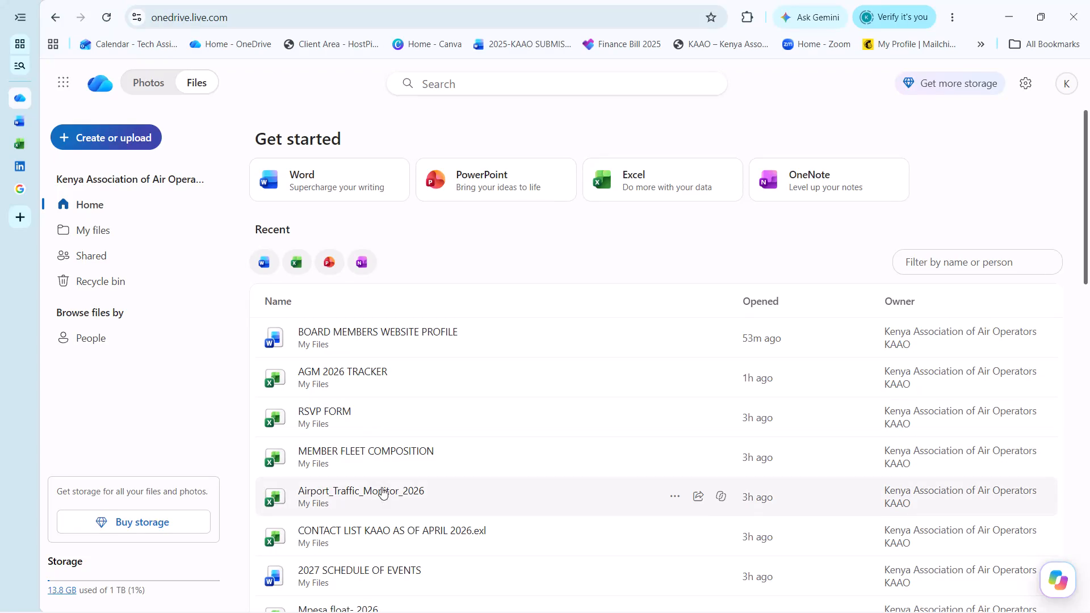
Open the Airport_Traffic_Monitor_2026 workbook from the recent OneDrive files and bring up the options for the Table&Chart sheet.
click(381, 488)
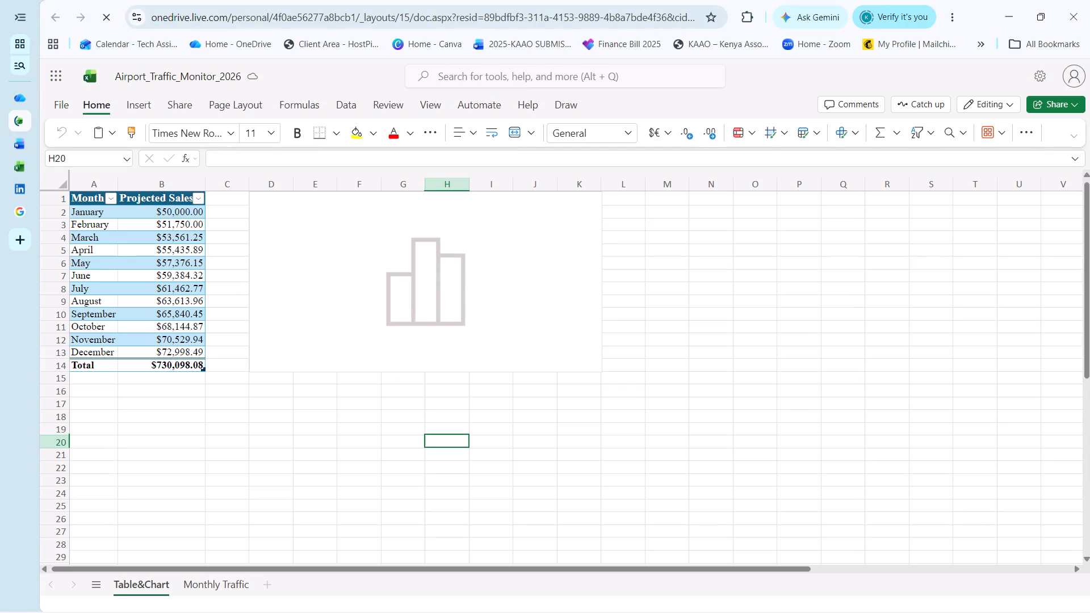
right_click(149, 582)
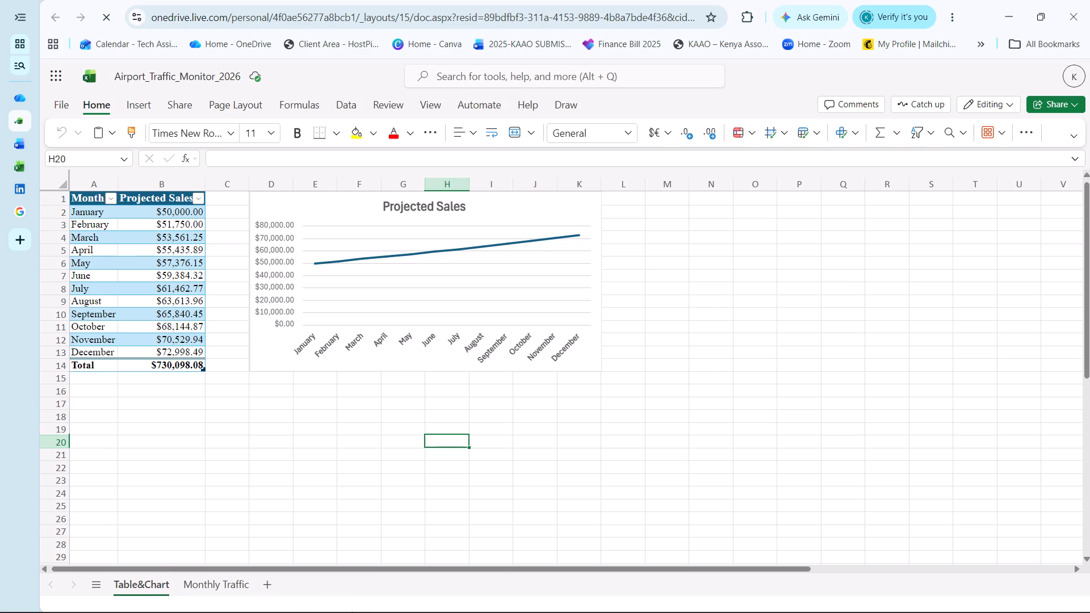
click(280, 602)
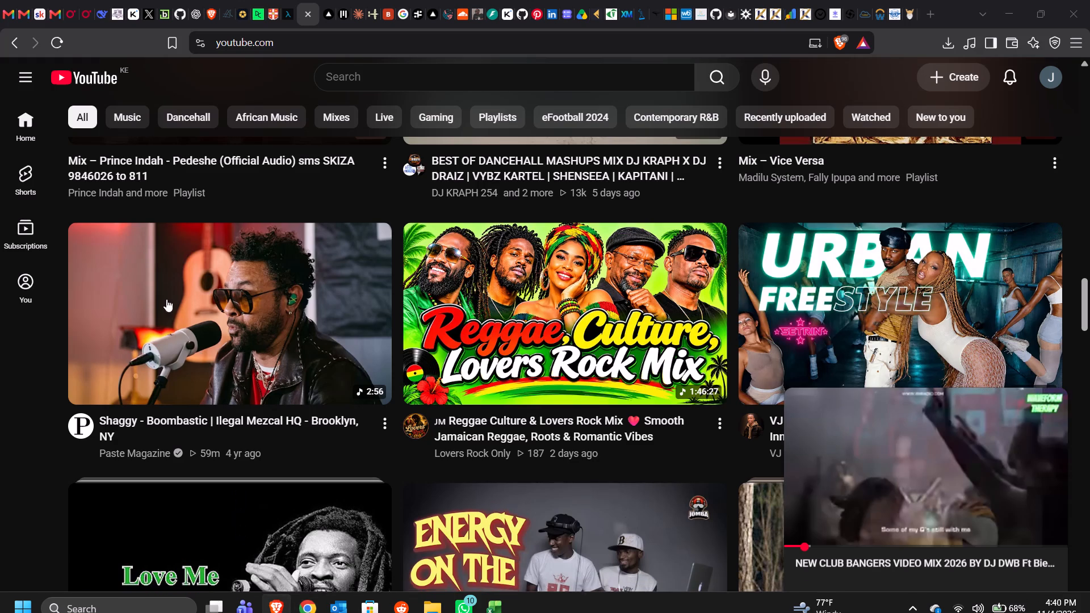
click(196, 10)
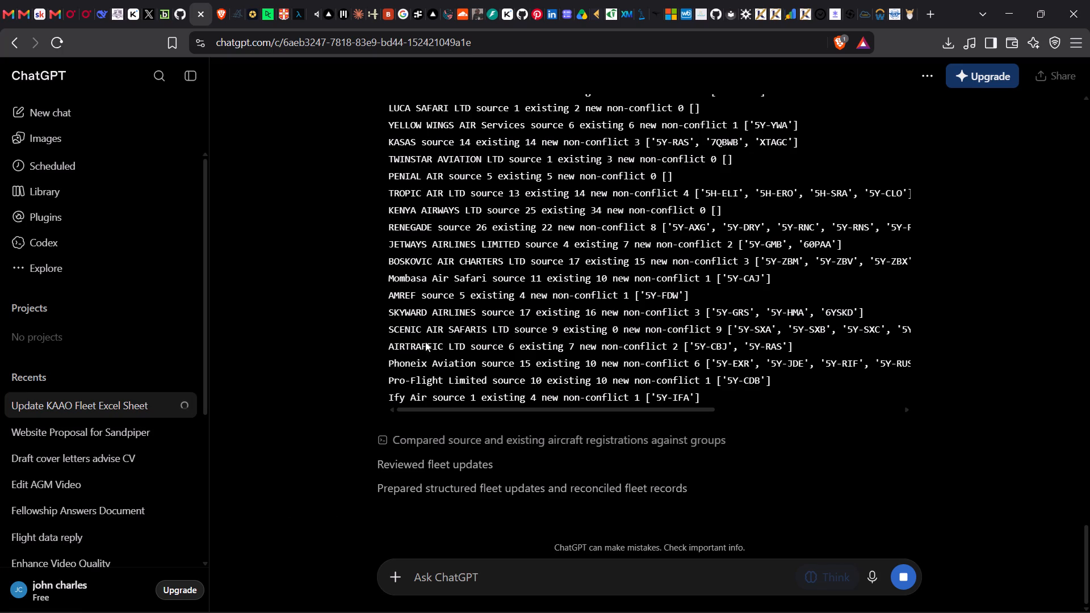
scroll(341, 365, down, 7)
scroll(328, 411, up, 11)
scroll(575, 319, down, 8)
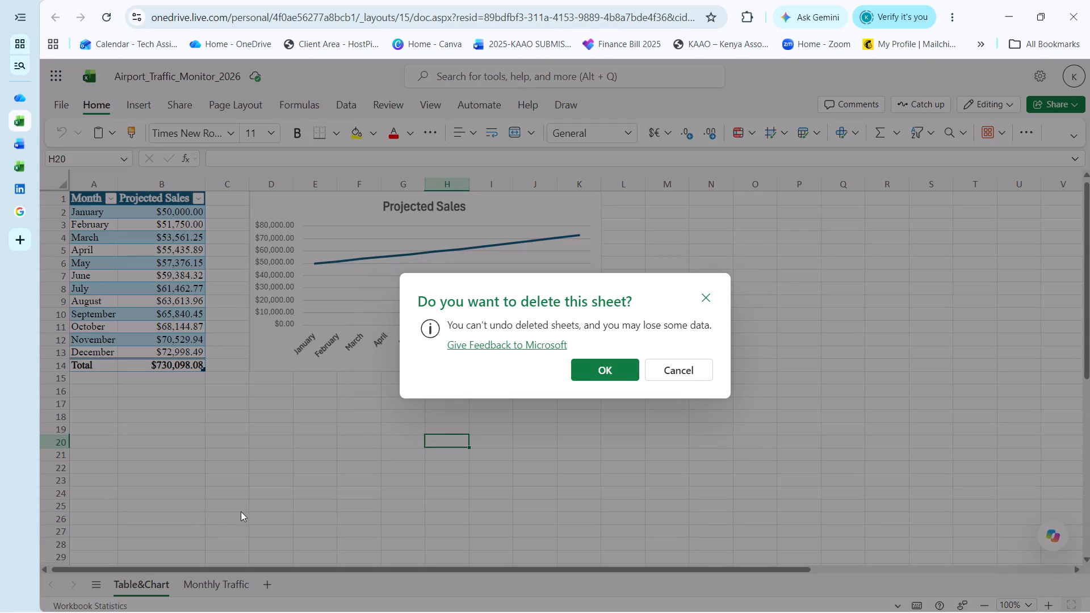
click(611, 372)
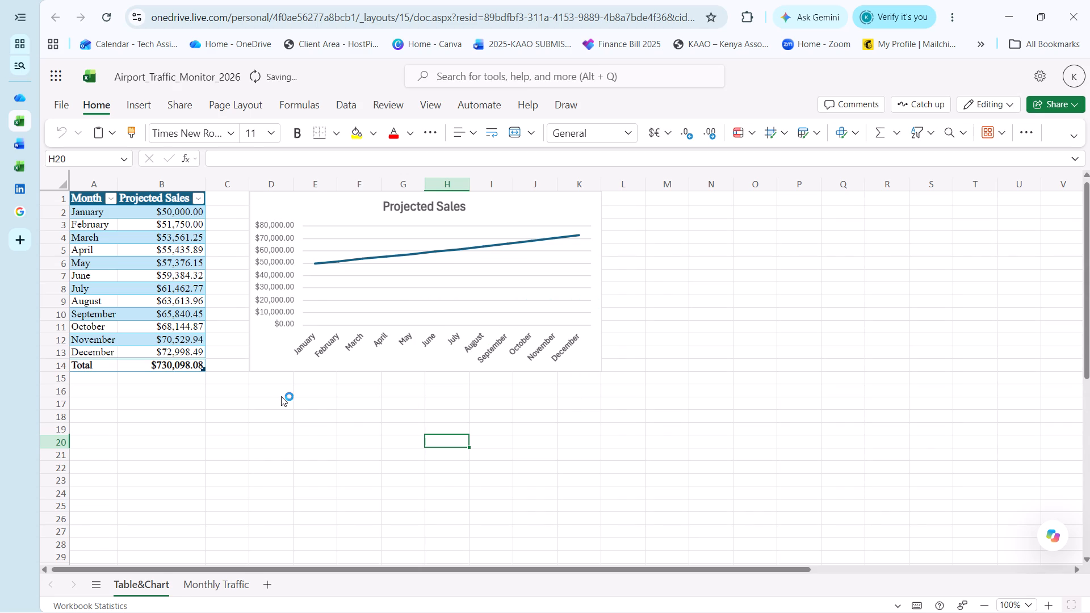
Add a blank sheet to the workbook and delete the Monthly Traffic sheet.
click(202, 586)
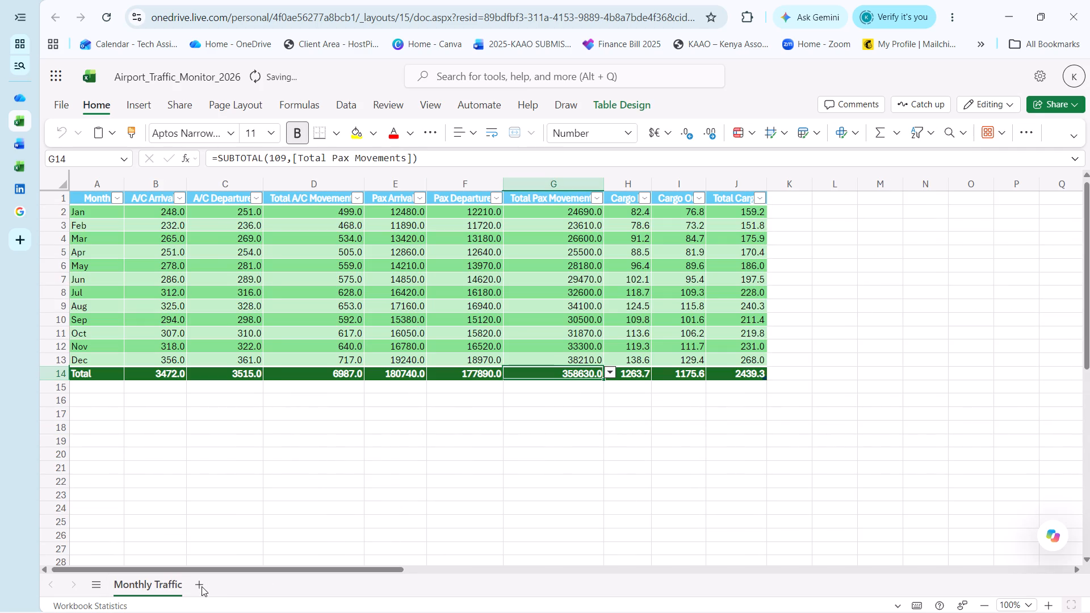
click(161, 586)
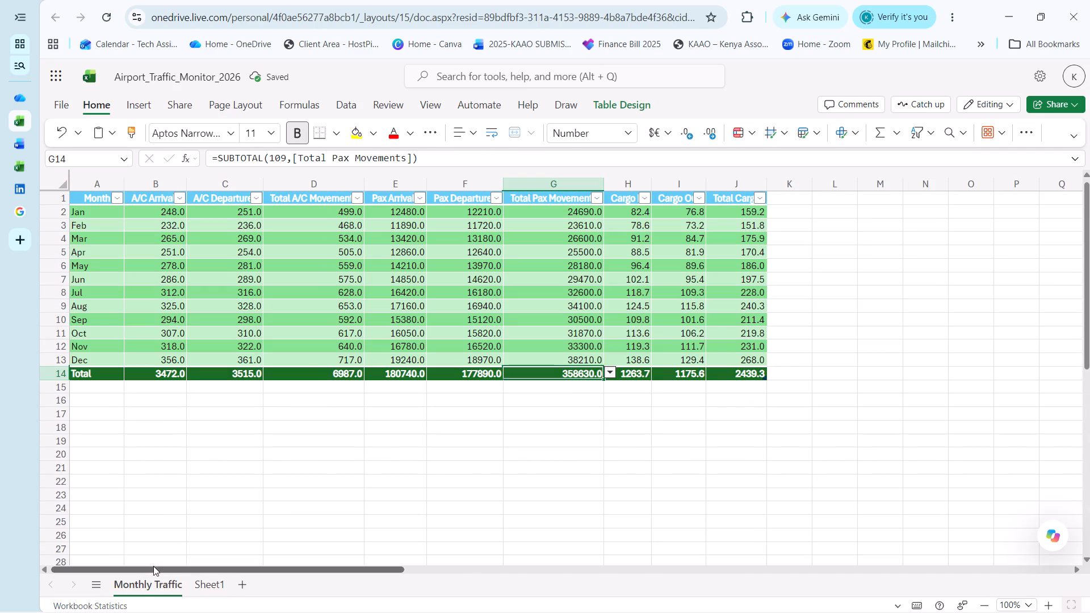
right_click(148, 580)
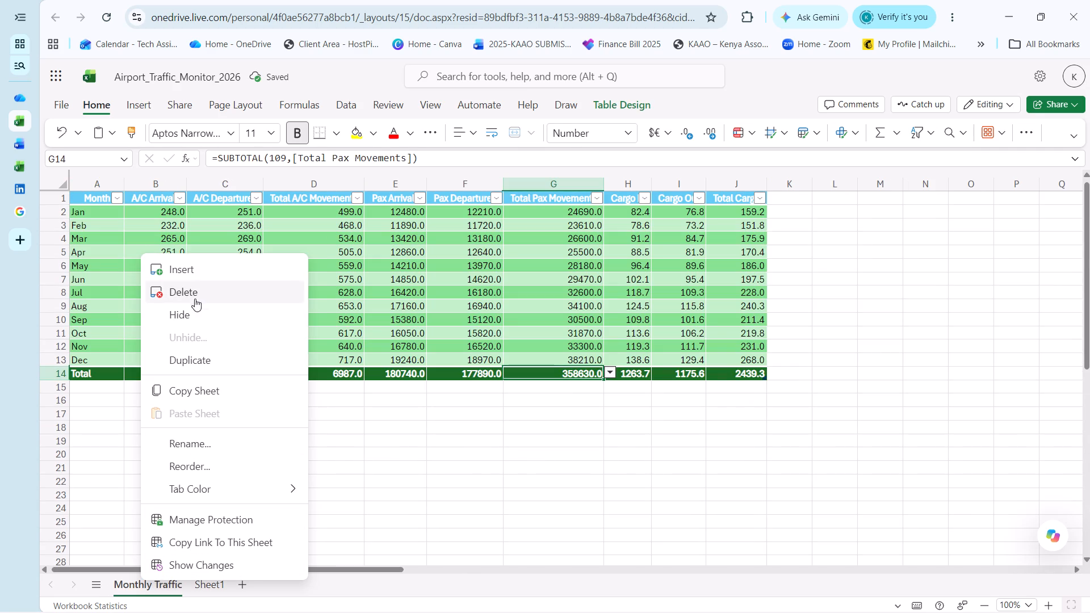
click(194, 297)
click(597, 377)
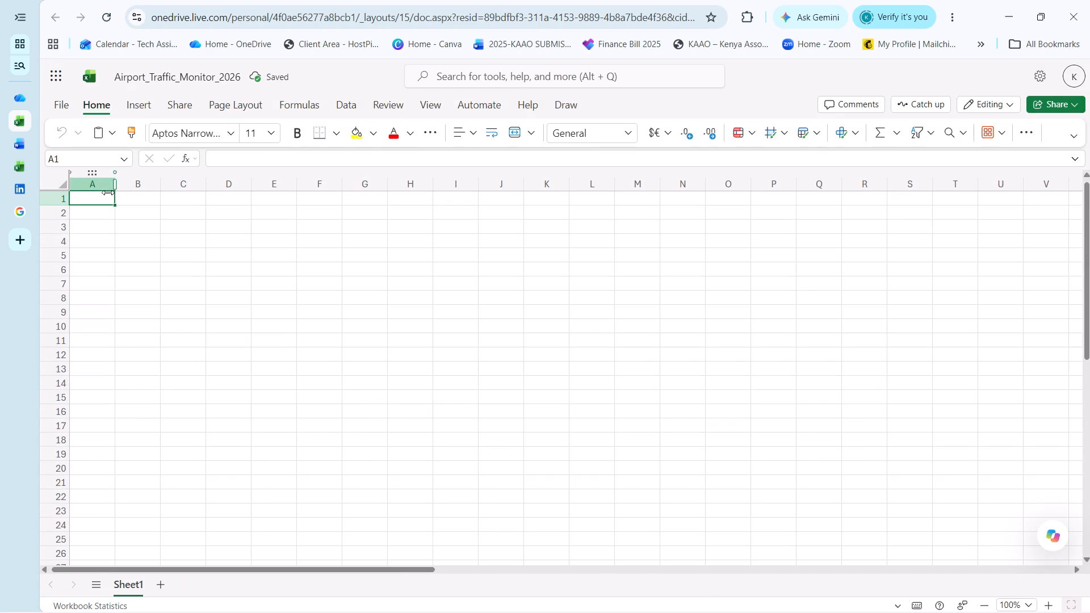
Paste the copied arrival aerodrome codes into the blank sheet starting at cell A1.
click(102, 196)
key(ctrl+v)
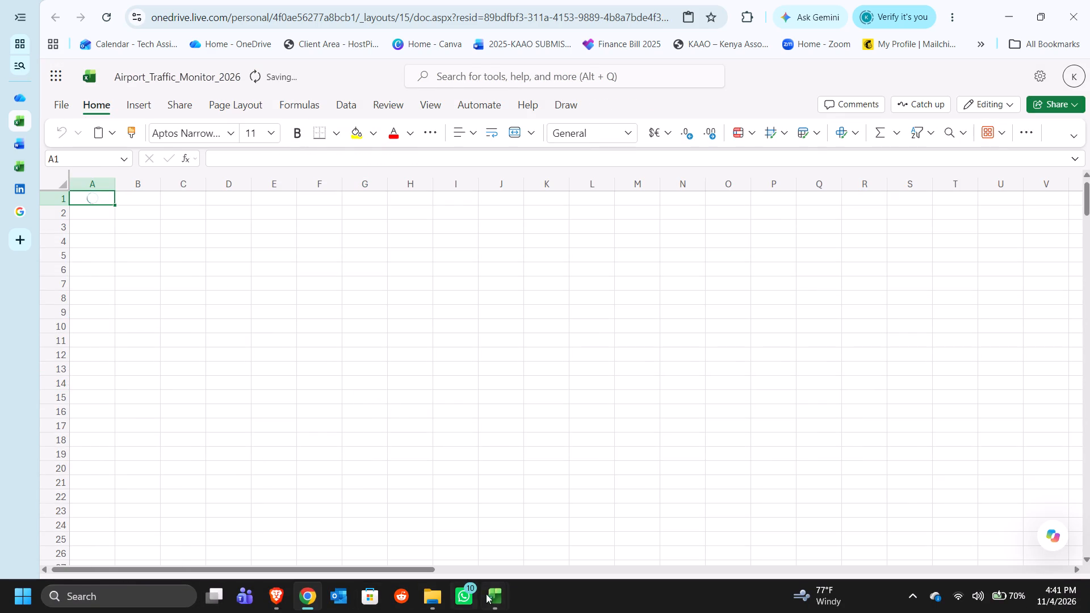
Compare the pasted code in cell A11 with the original in the Arrivals Aerodromes sheet of WAP JAN- SEPT 2026.
click(97, 342)
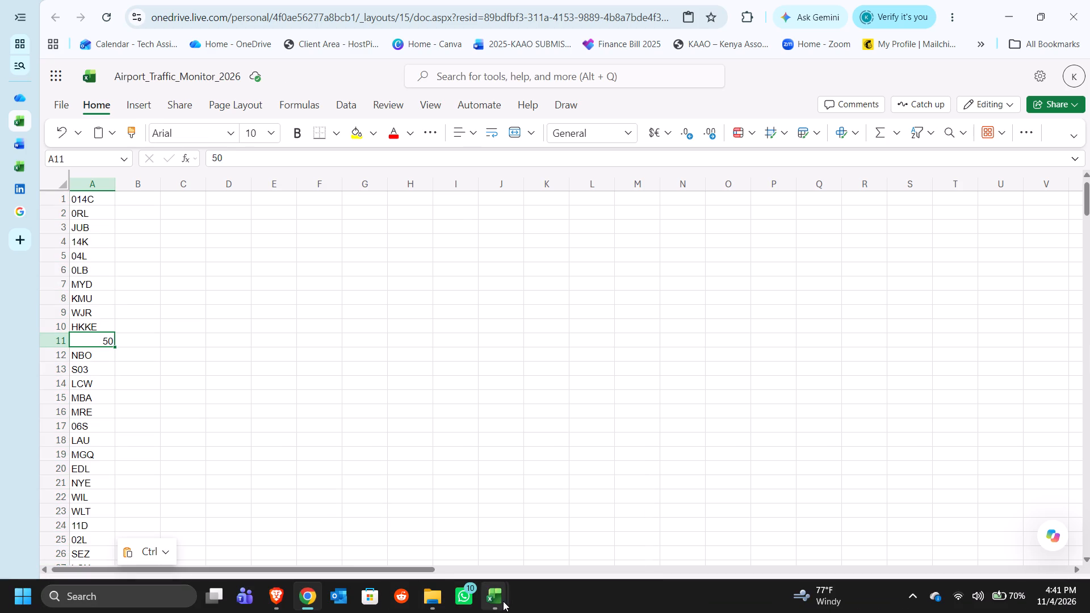
click(531, 552)
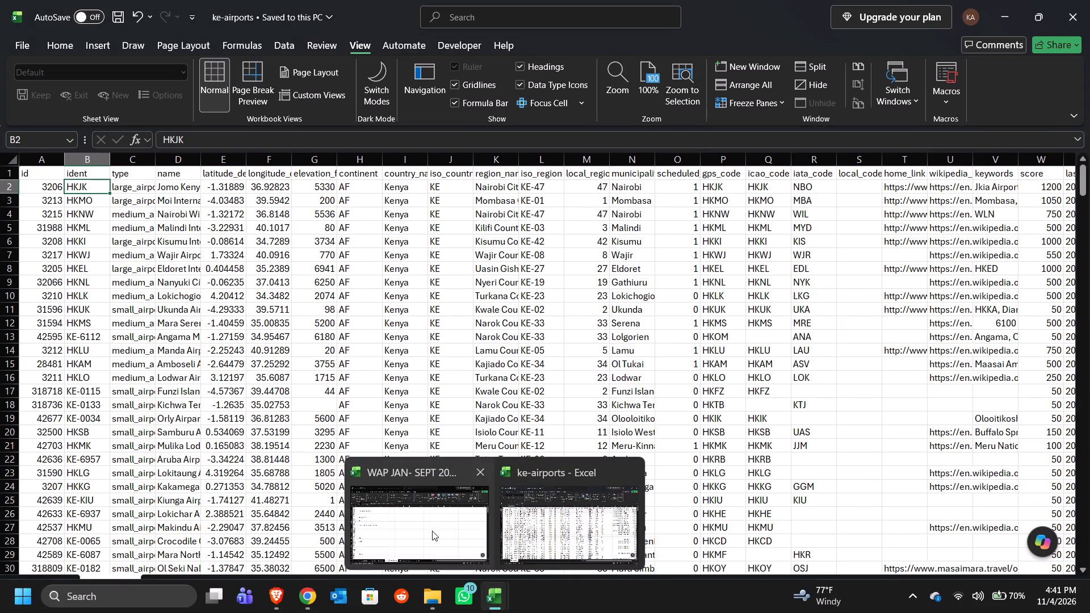
click(432, 531)
scroll(52, 377, down, 2)
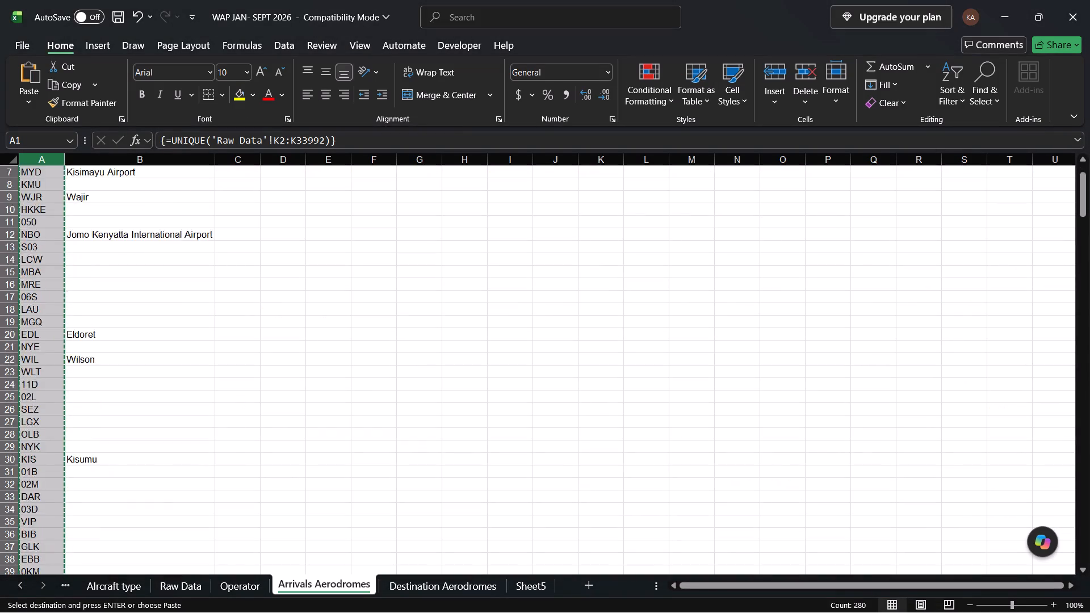
scroll(52, 379, down, 5)
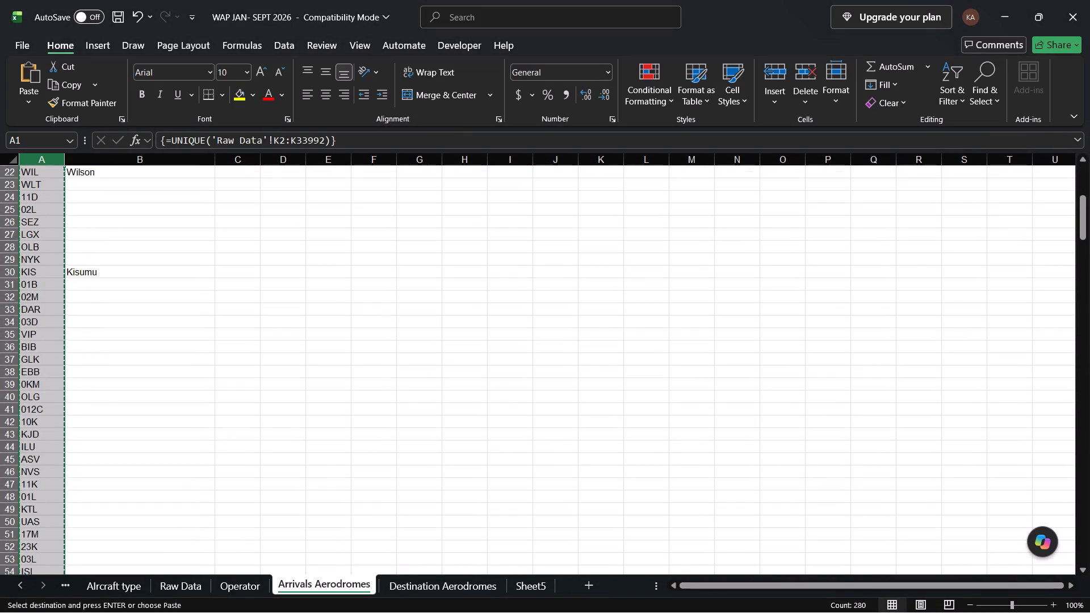
scroll(45, 400, up, 14)
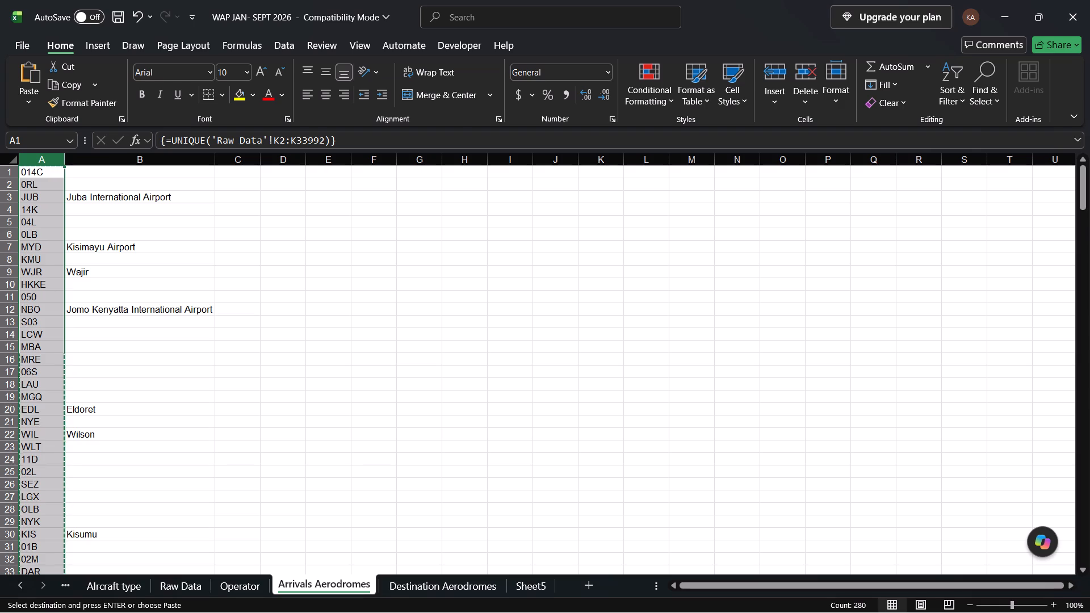
click(41, 299)
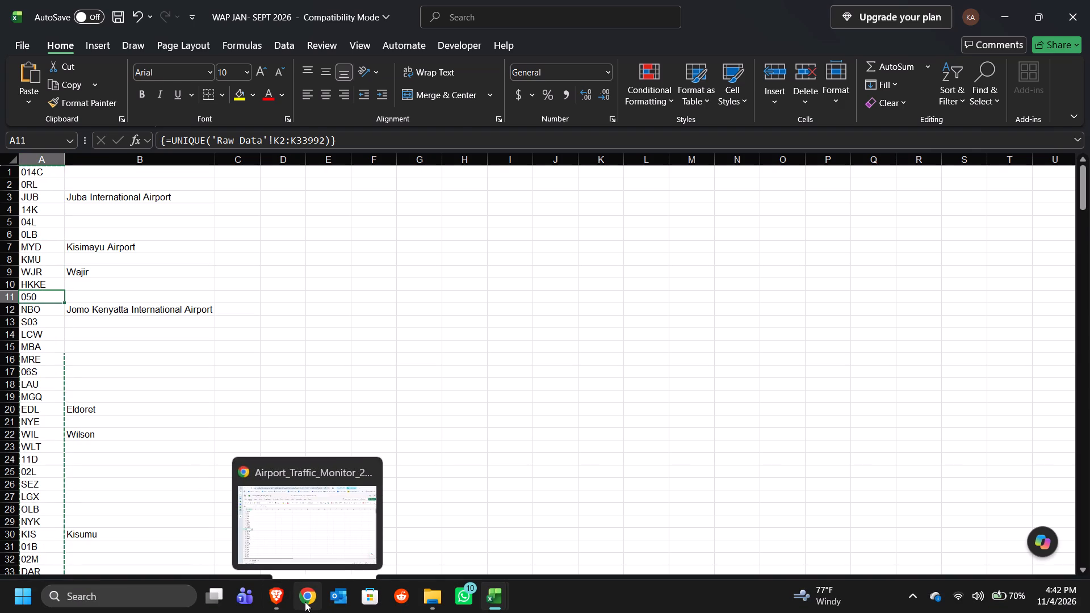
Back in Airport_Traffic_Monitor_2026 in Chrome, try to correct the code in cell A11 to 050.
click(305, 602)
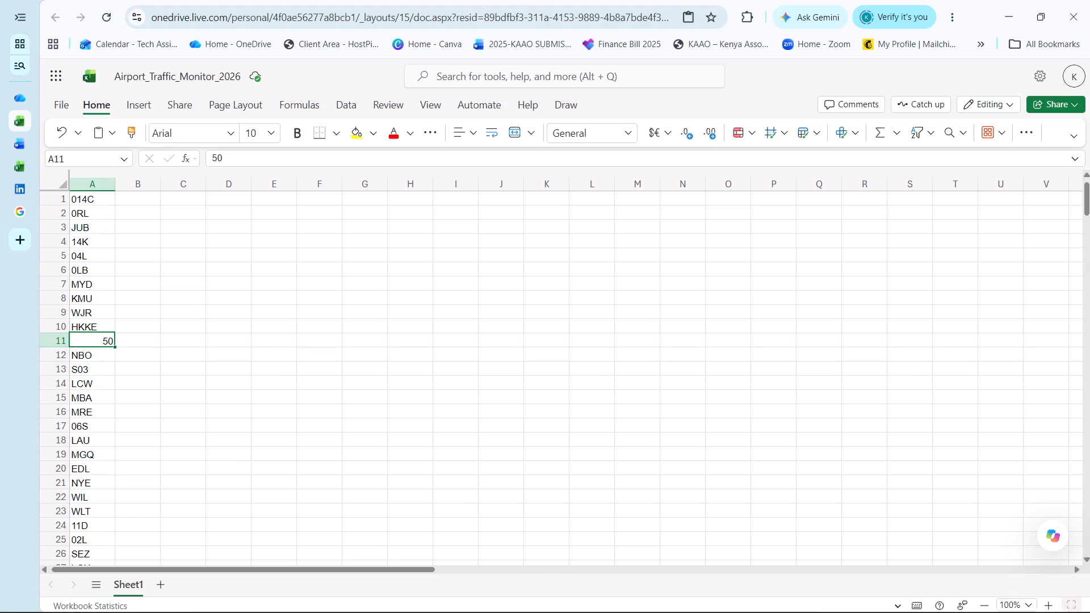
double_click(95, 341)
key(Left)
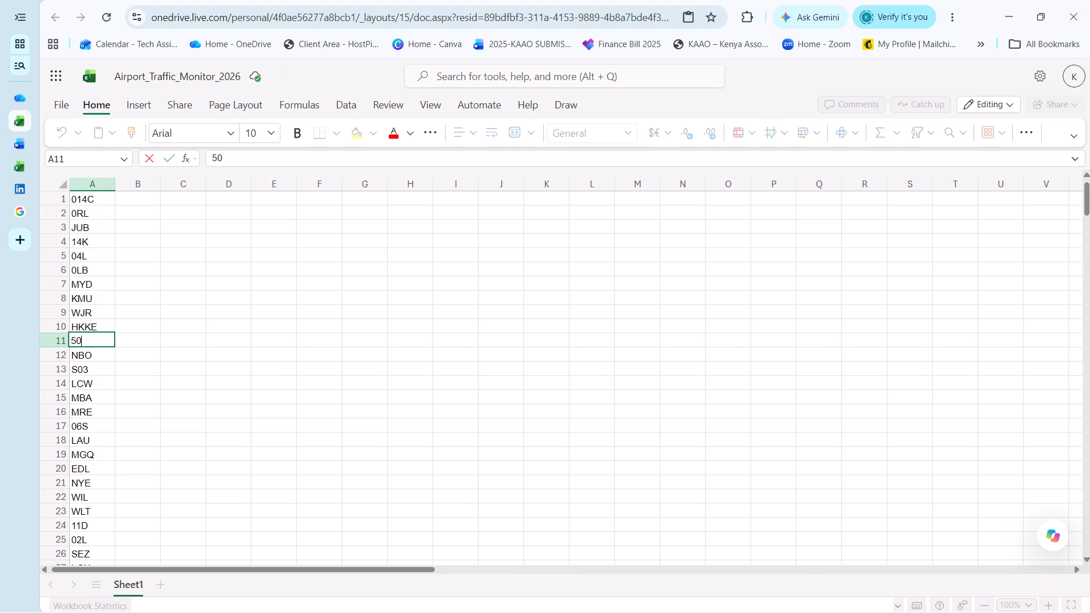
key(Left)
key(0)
Set the number format of the aerodrome code column A to Text.
click(93, 184)
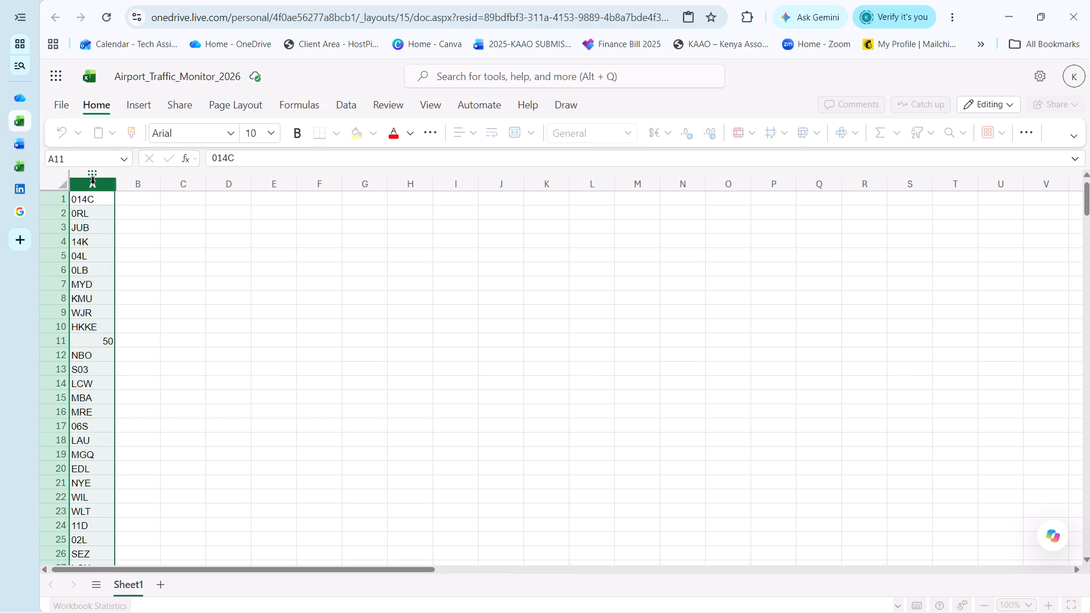
click(623, 130)
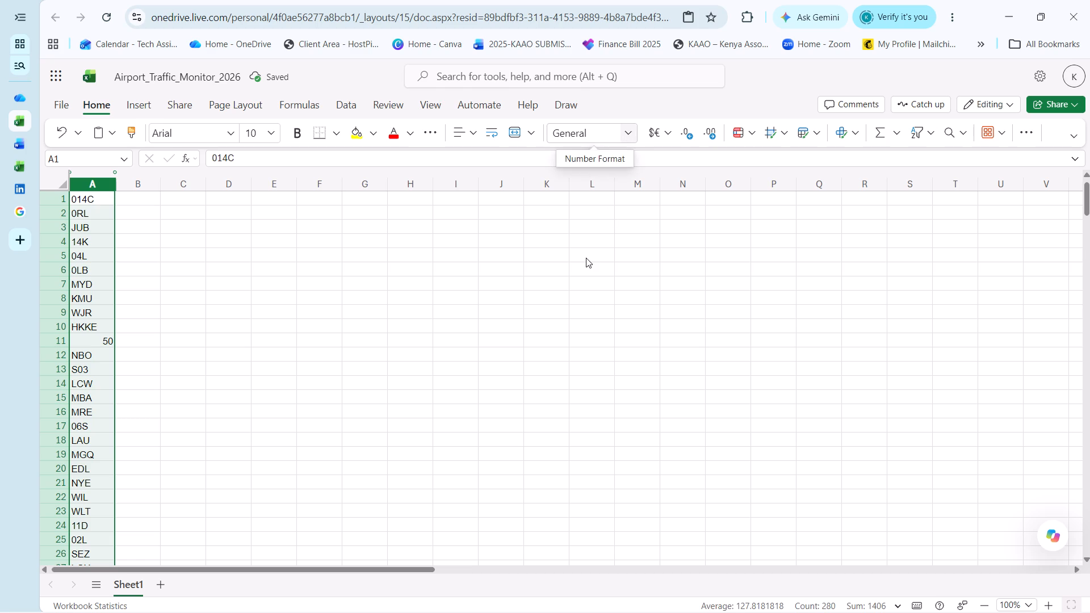
scroll(586, 258, down, 4)
scroll(622, 296, down, 4)
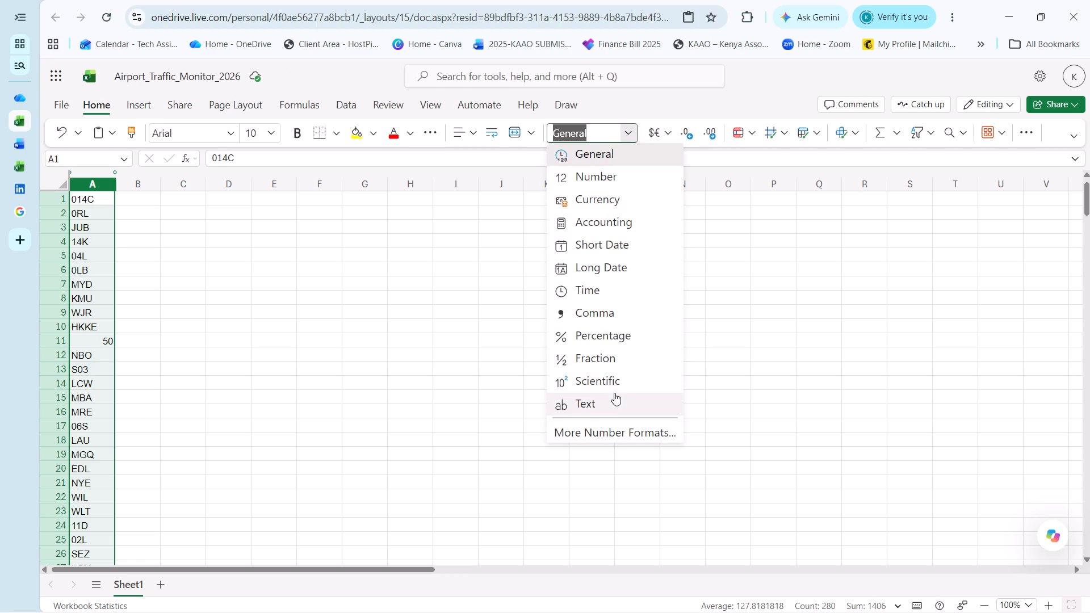
click(611, 403)
Correct the code in cell A11 to 050.
click(82, 342)
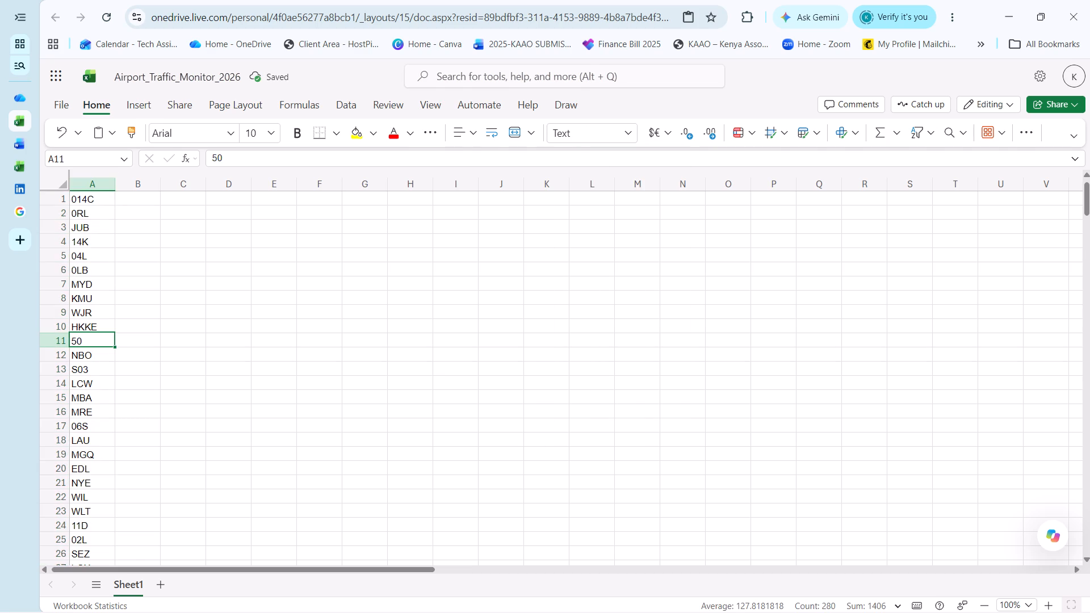
click(99, 345)
double_click(95, 340)
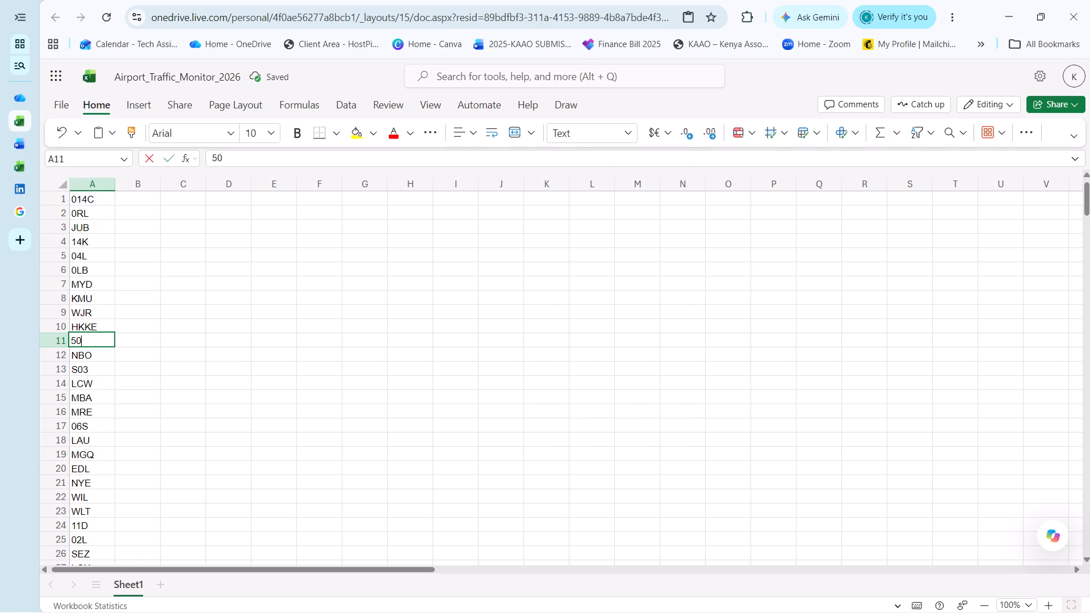
key(Left)
key(Left)
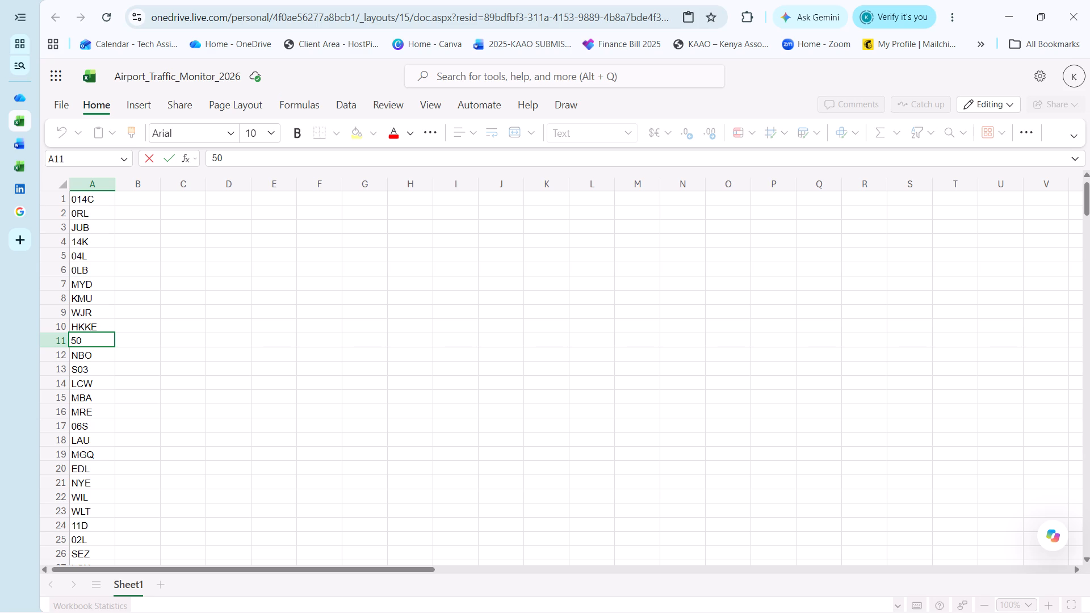
key(0)
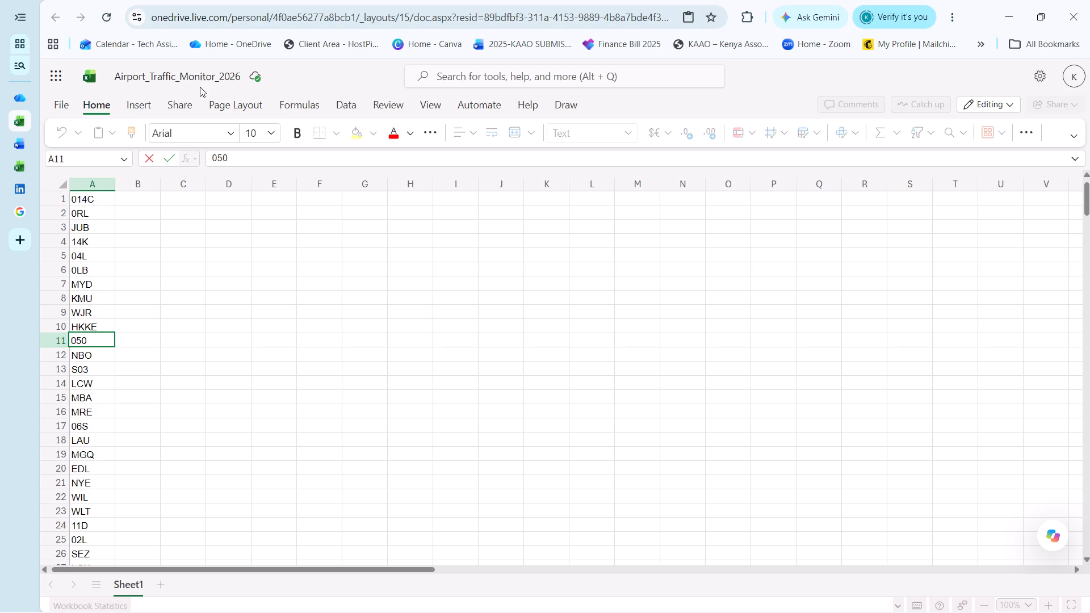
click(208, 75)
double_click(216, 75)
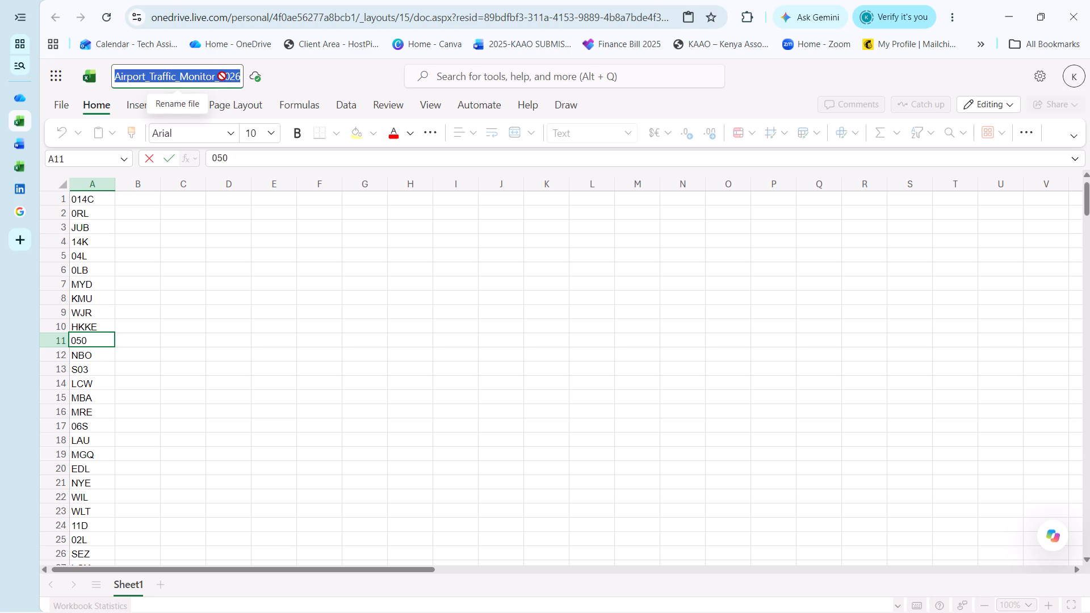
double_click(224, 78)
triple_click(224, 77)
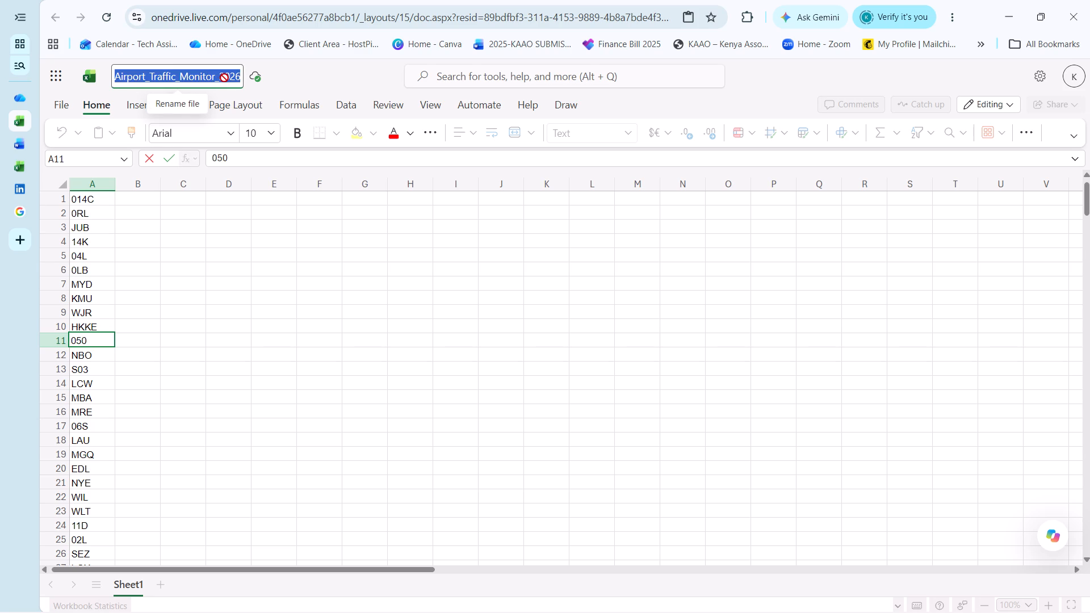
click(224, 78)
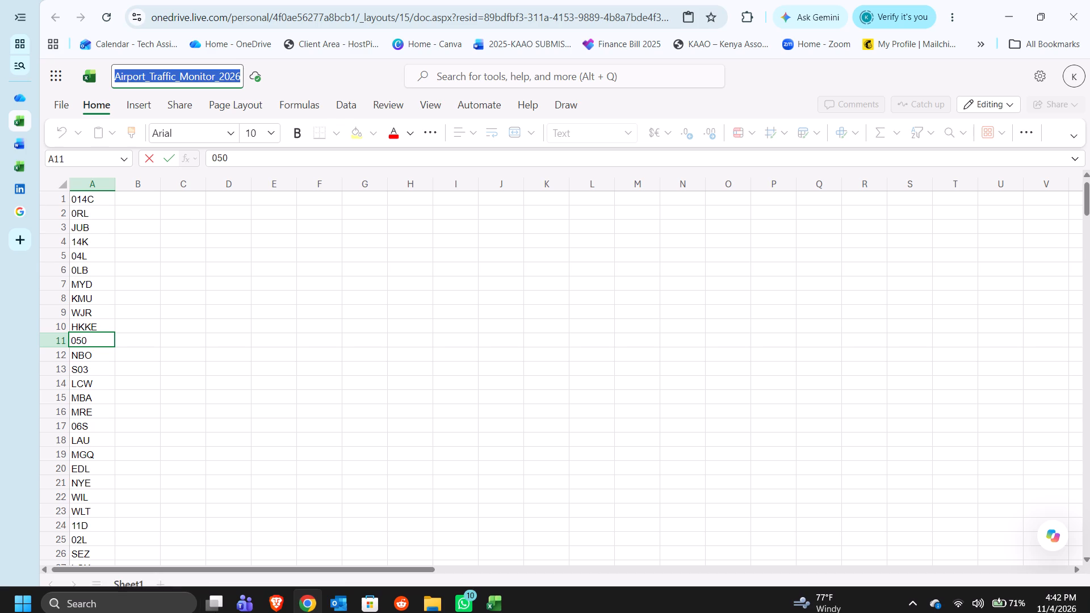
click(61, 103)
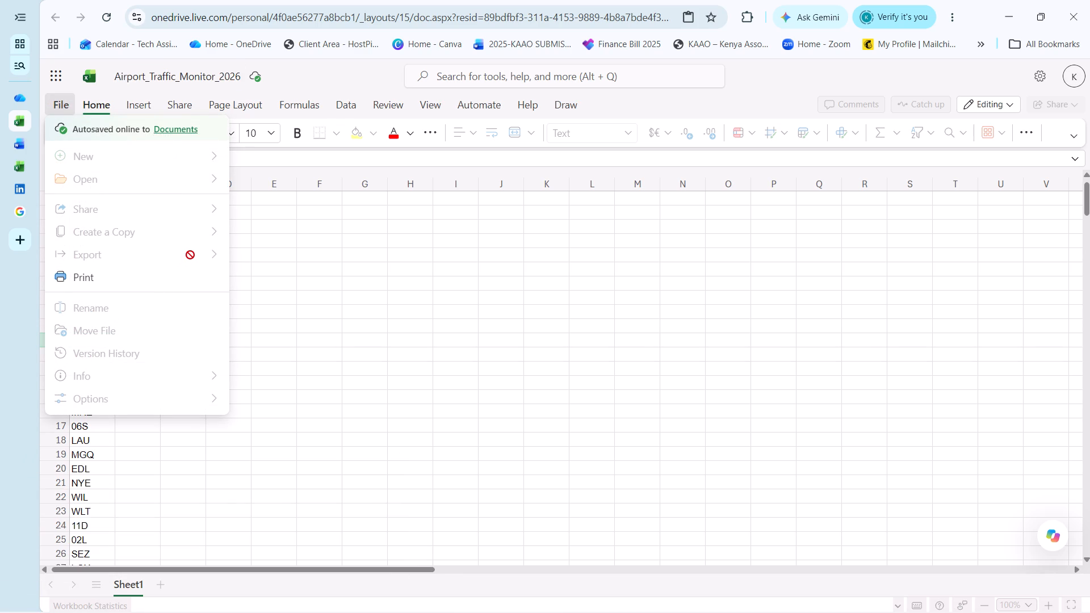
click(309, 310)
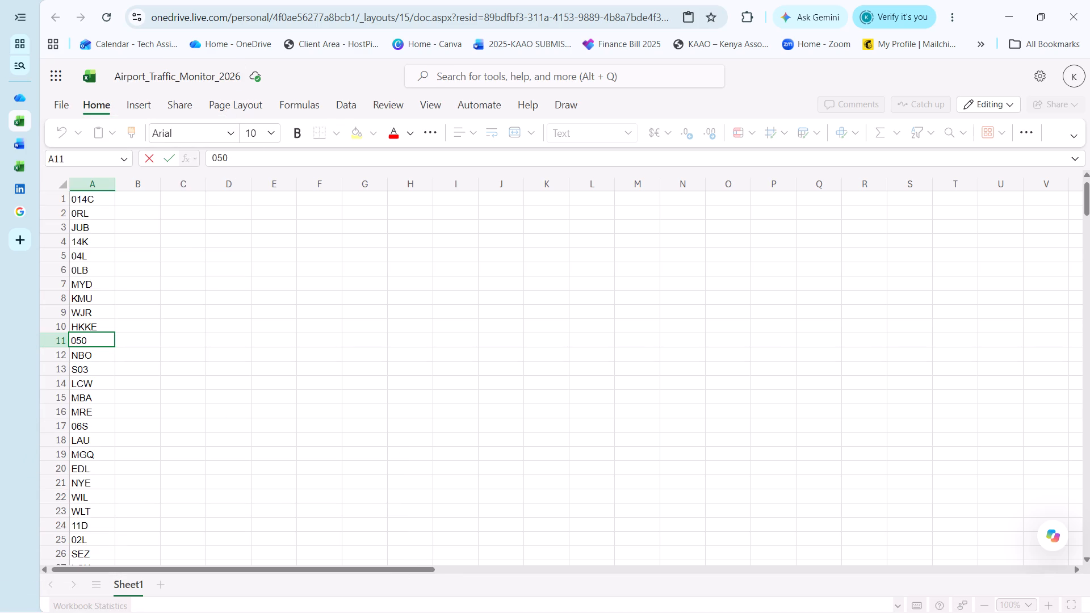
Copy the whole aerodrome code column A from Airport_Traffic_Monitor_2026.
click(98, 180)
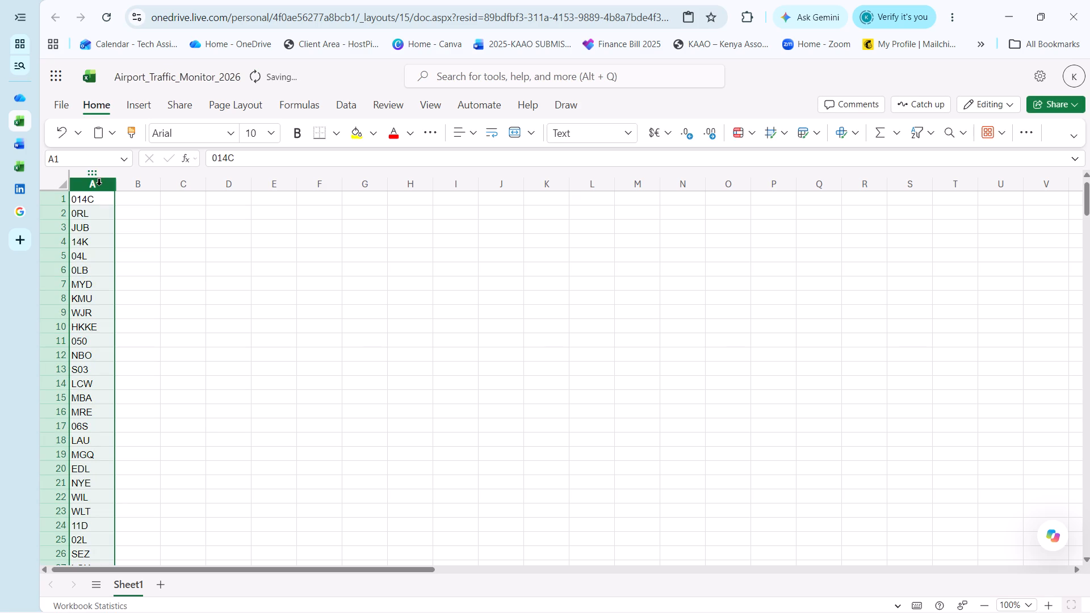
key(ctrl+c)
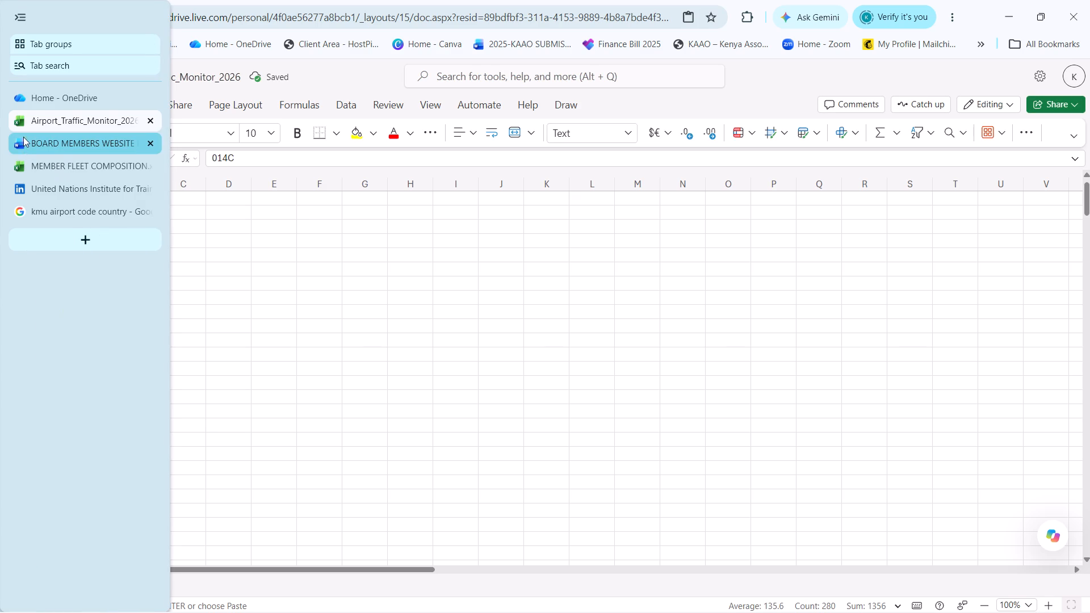
Create a new blank Excel workbook from the OneDrive home page.
click(51, 92)
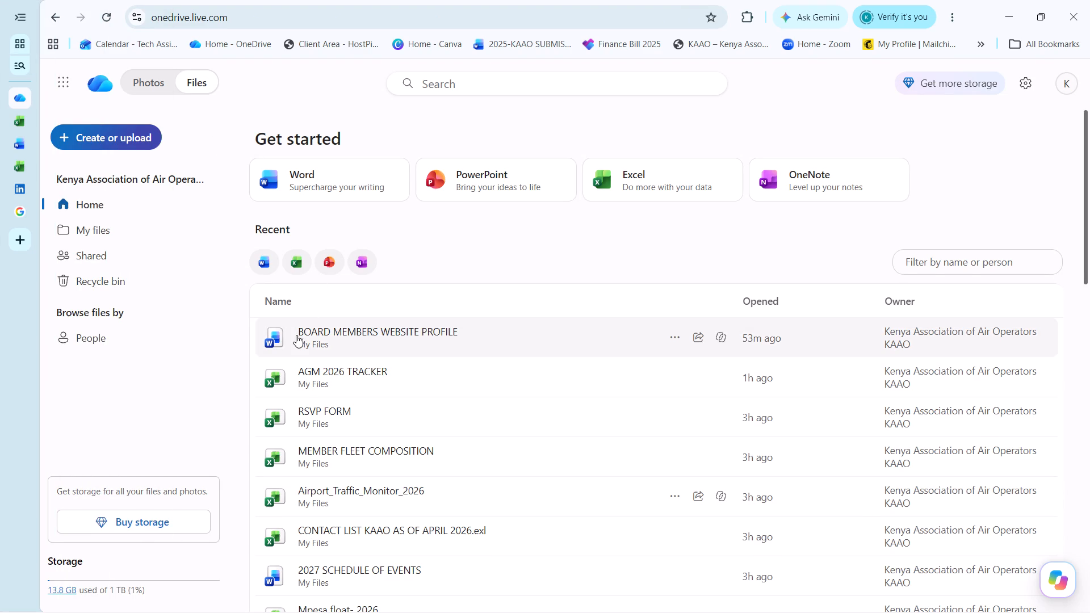
click(623, 188)
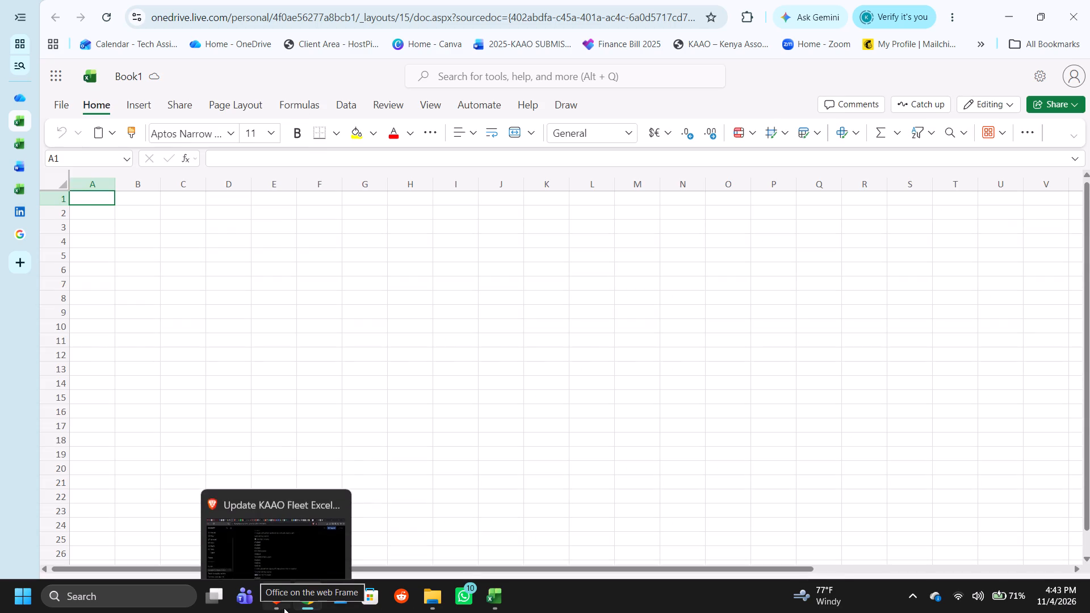
Enter the heading Airport Code in cell A1 and widen column A to fit it.
click(95, 198)
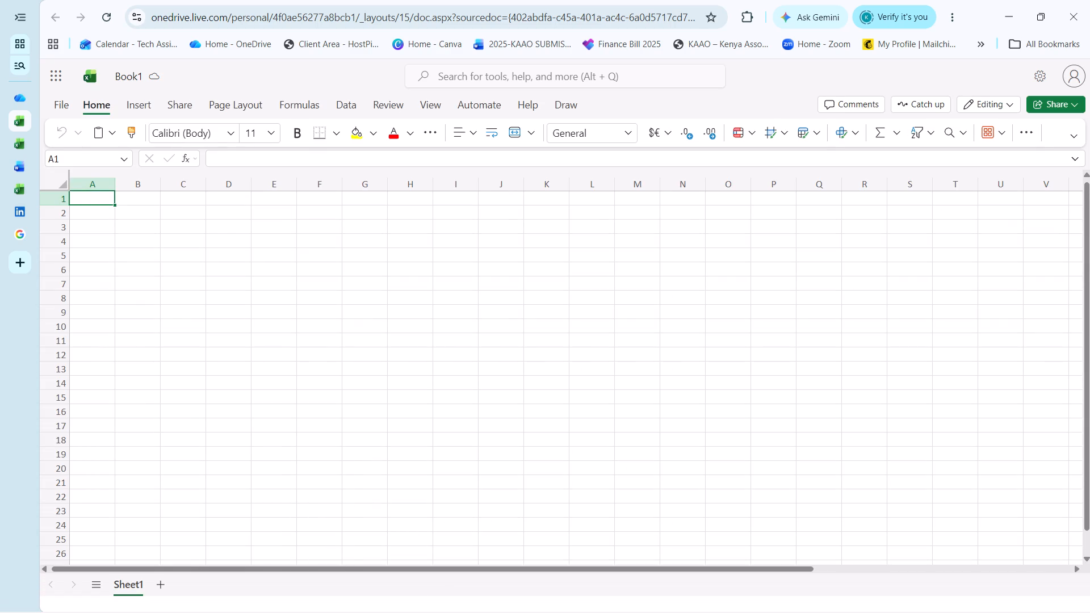
double_click(98, 198)
text(Airport)
key(space)
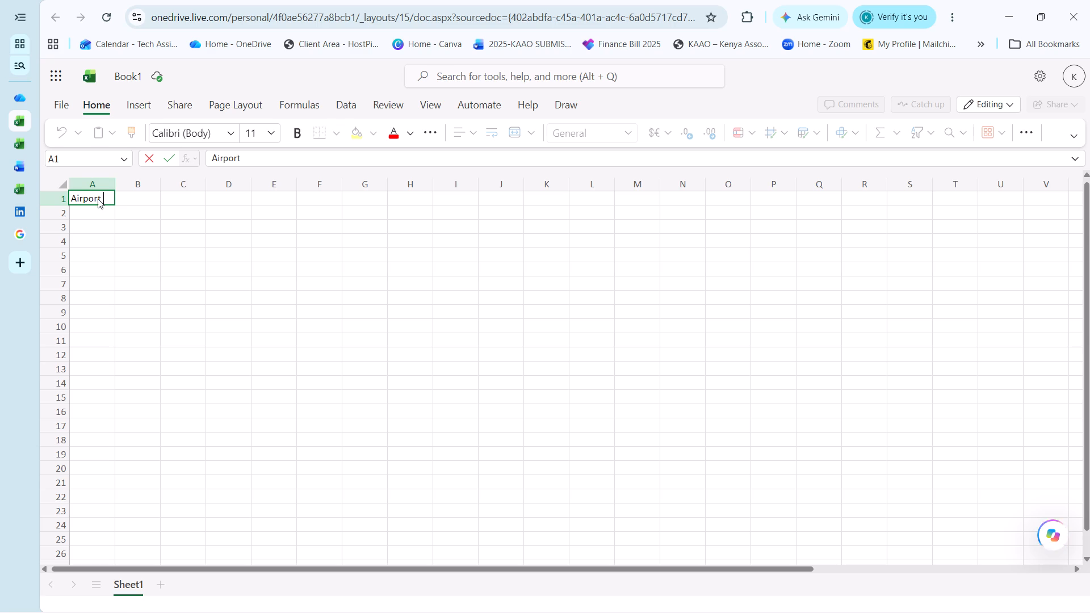
text(Code)
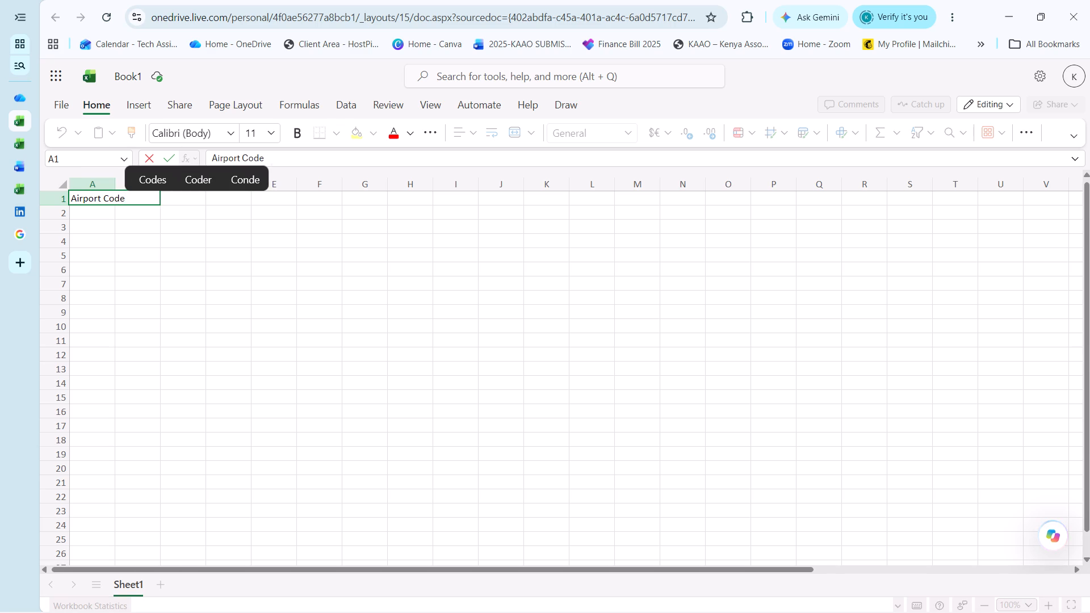
key(Return)
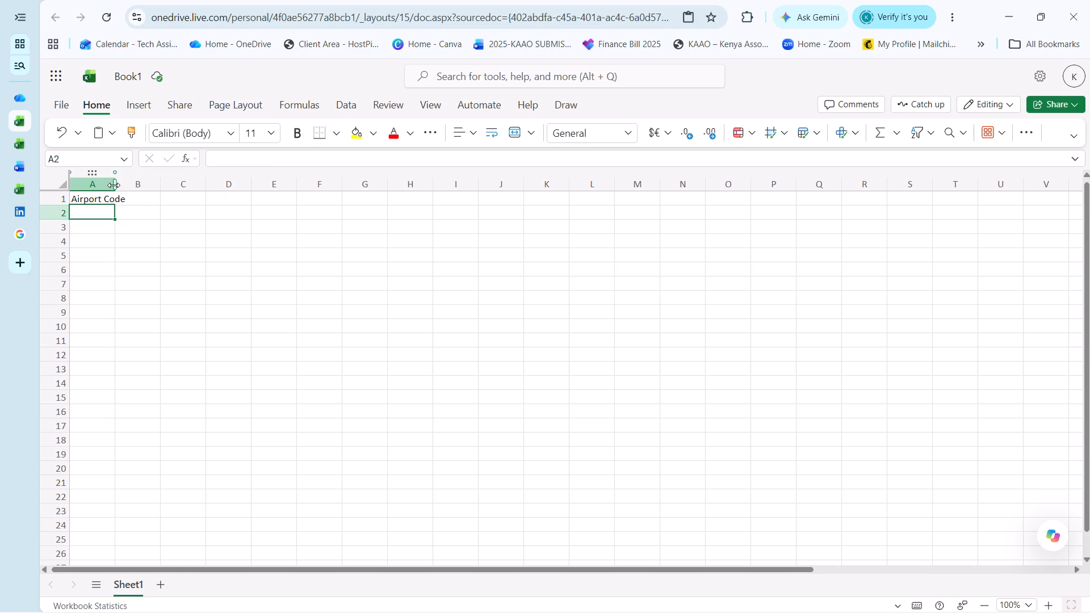
click(99, 238)
click(102, 200)
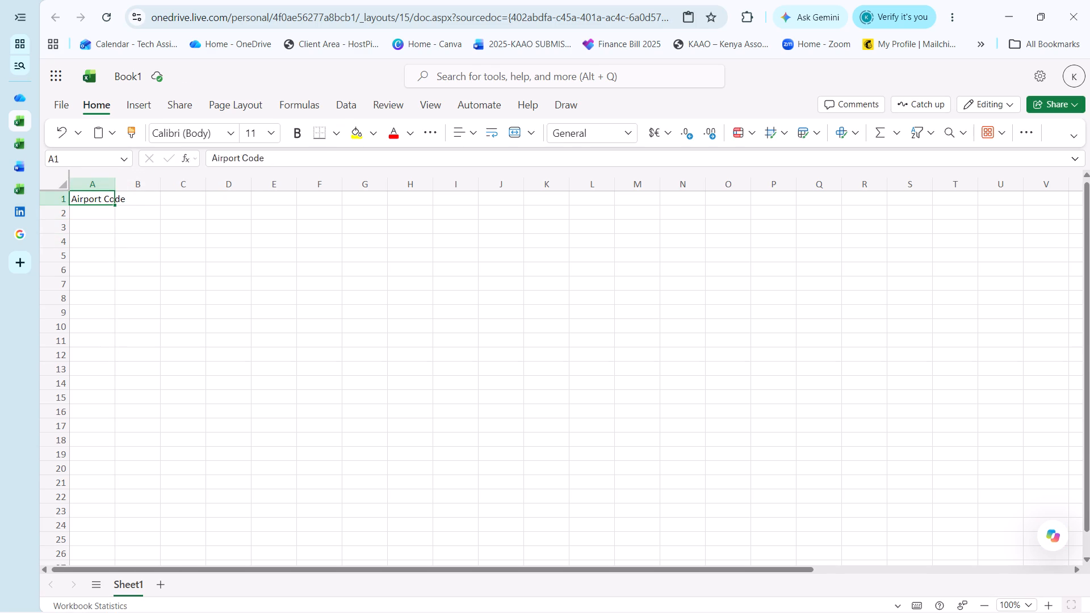
drag(115, 186, 129, 185)
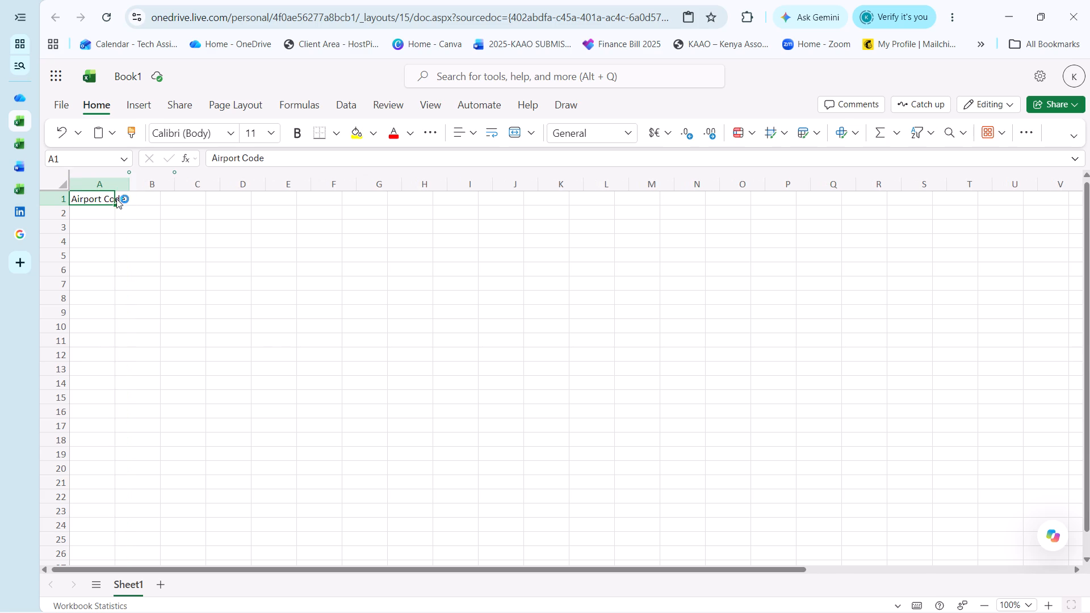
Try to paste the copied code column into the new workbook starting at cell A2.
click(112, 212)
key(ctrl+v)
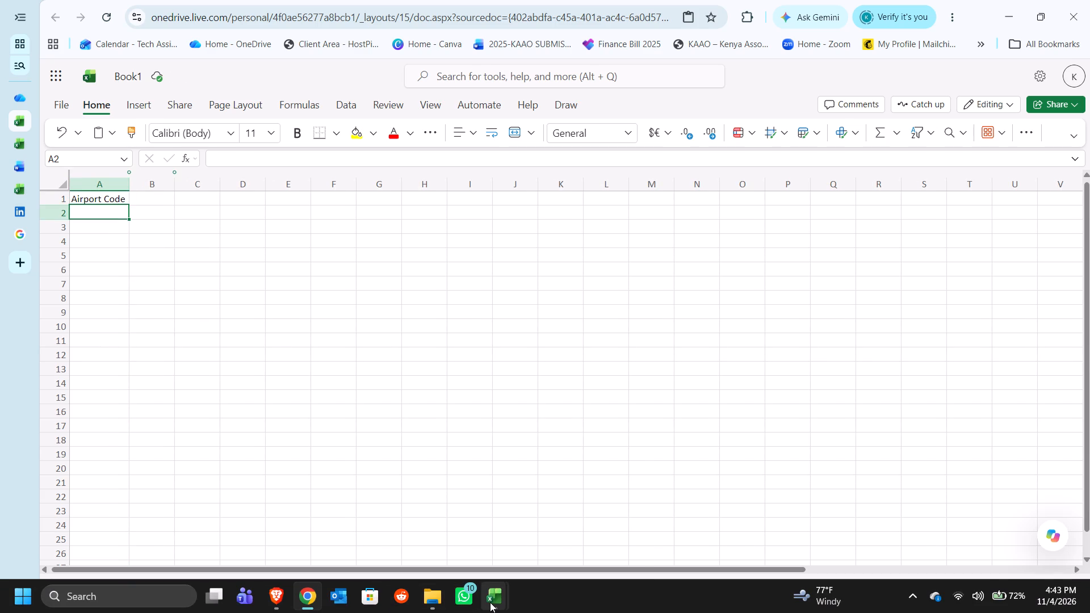
In desktop Excel, close ke-airports and copy columns A and B of the Arrivals Aerodromes sheet in WAP JAN- SEPT 2026.
click(517, 544)
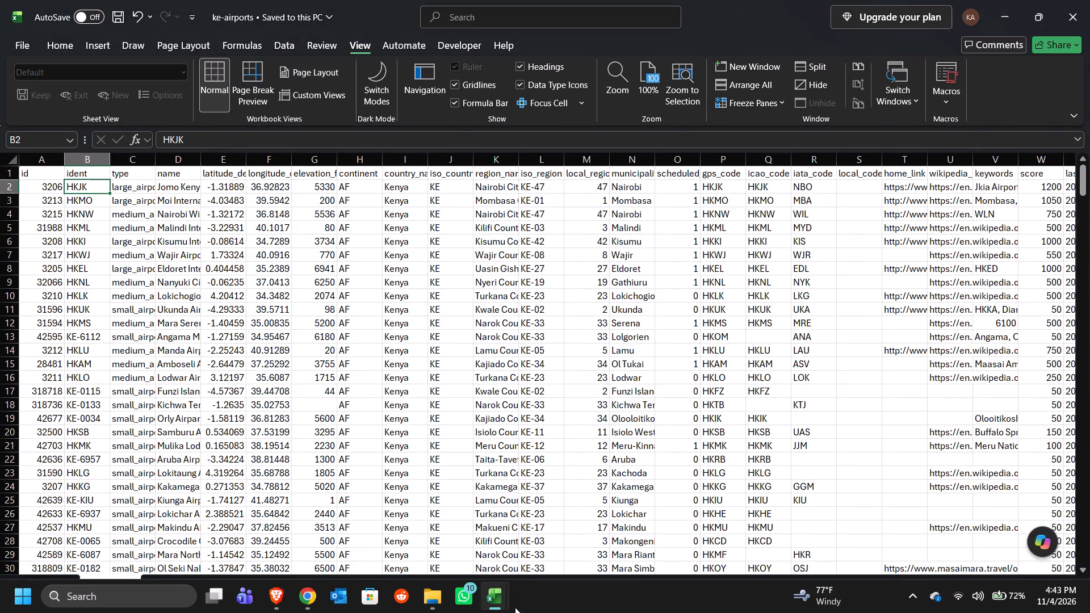
click(1066, 8)
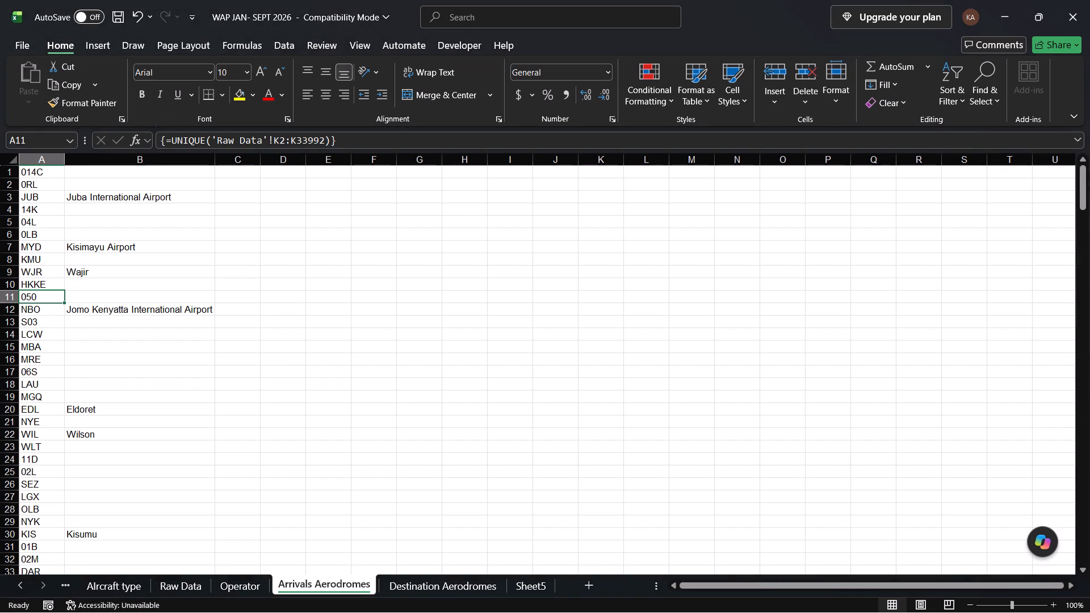
click(52, 160)
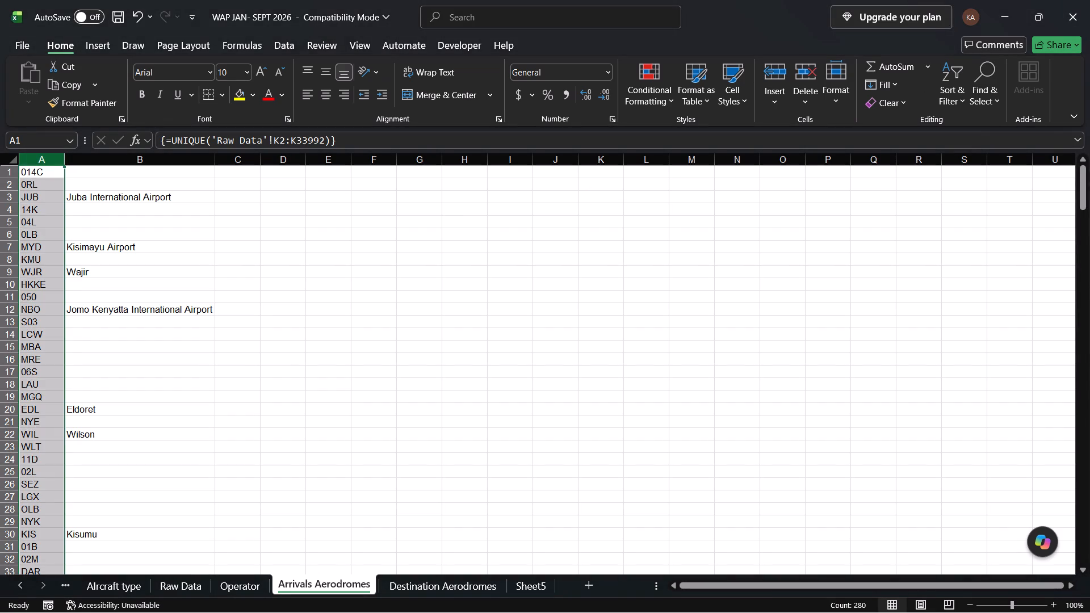
key(ctrl+c)
key(shift+Right)
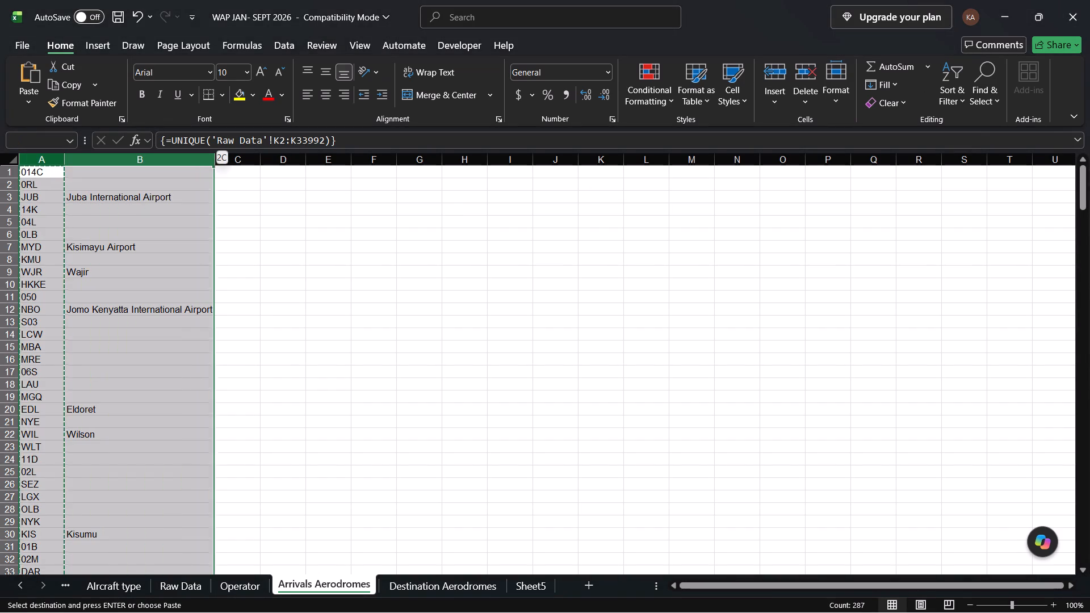
key(ctrl+c)
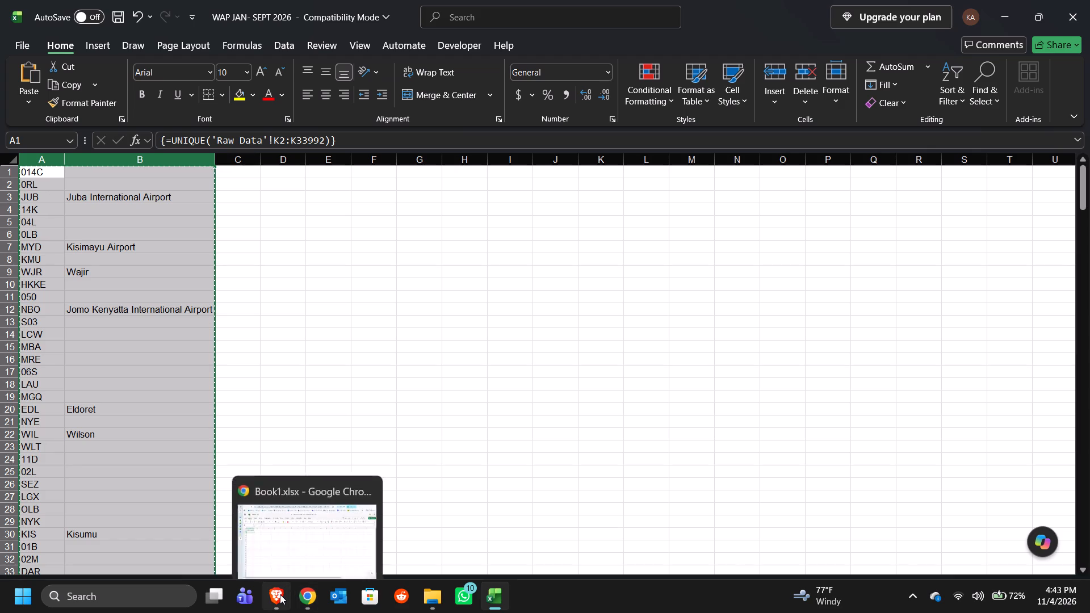
Back in Book1 in Chrome, paste the copied codes and airport names starting at cell A2, and widen column B to fit the names.
click(305, 597)
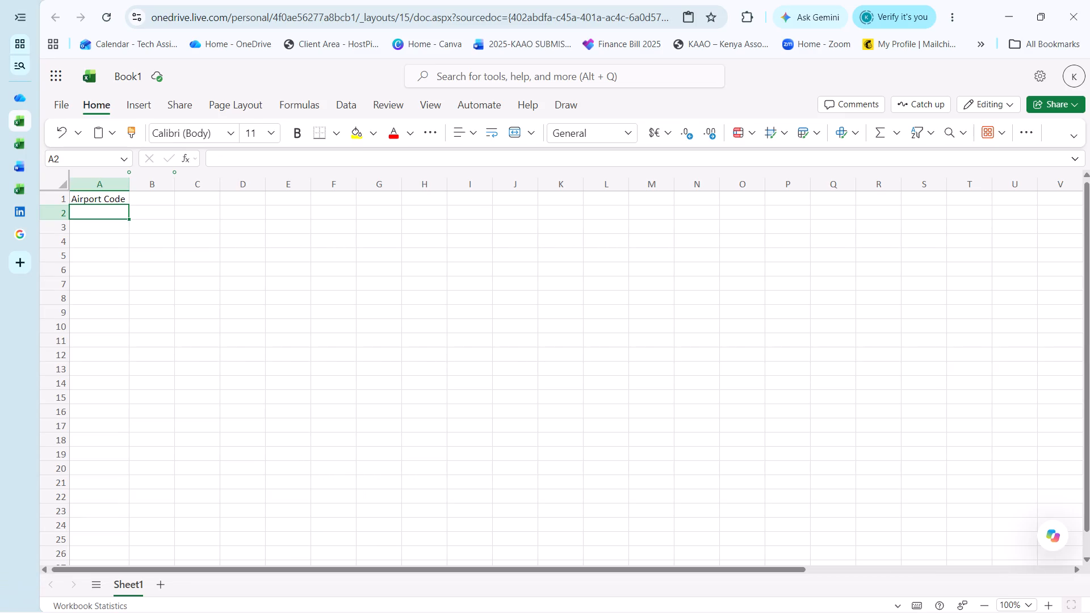
key(ctrl+v)
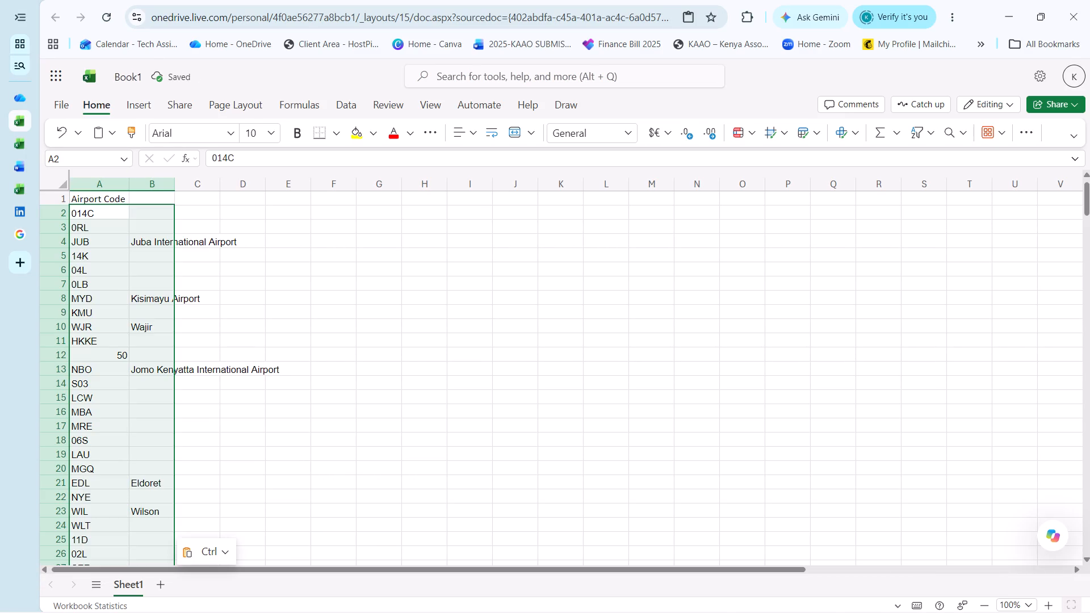
drag(173, 184, 328, 203)
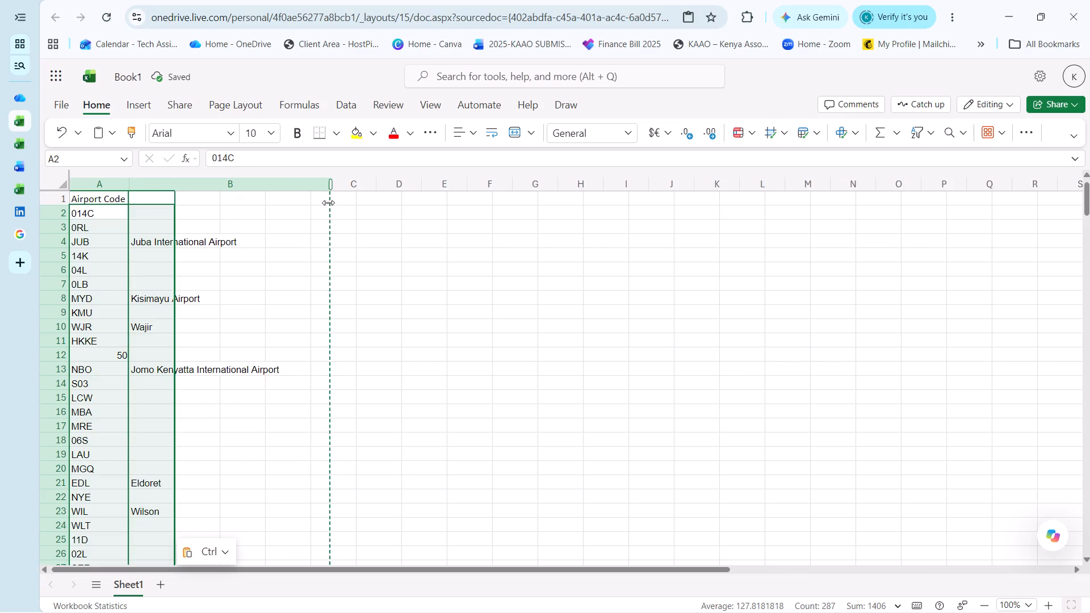
drag(328, 203, 311, 203)
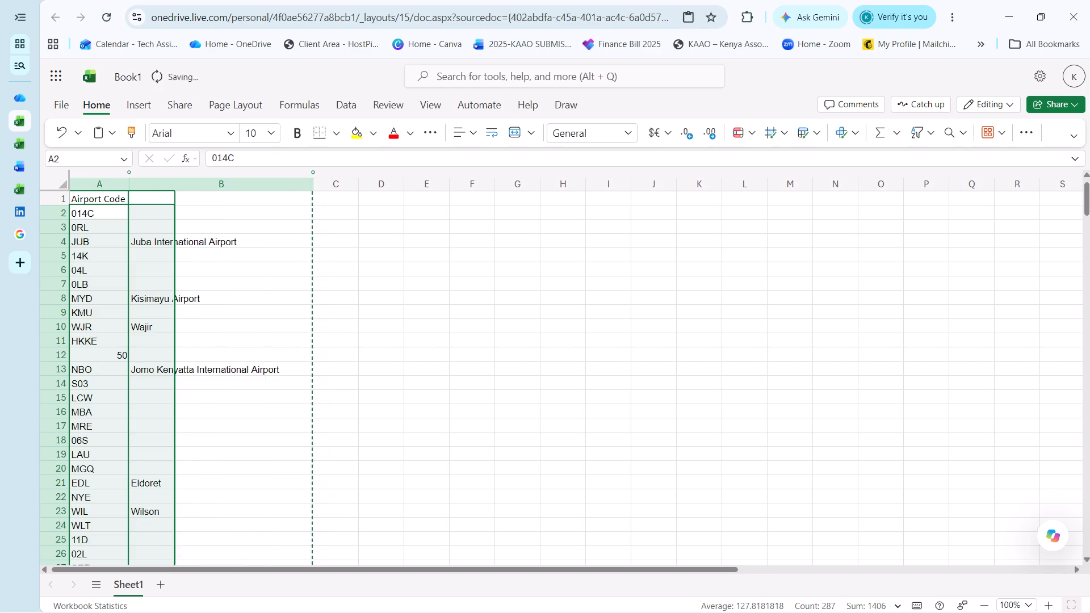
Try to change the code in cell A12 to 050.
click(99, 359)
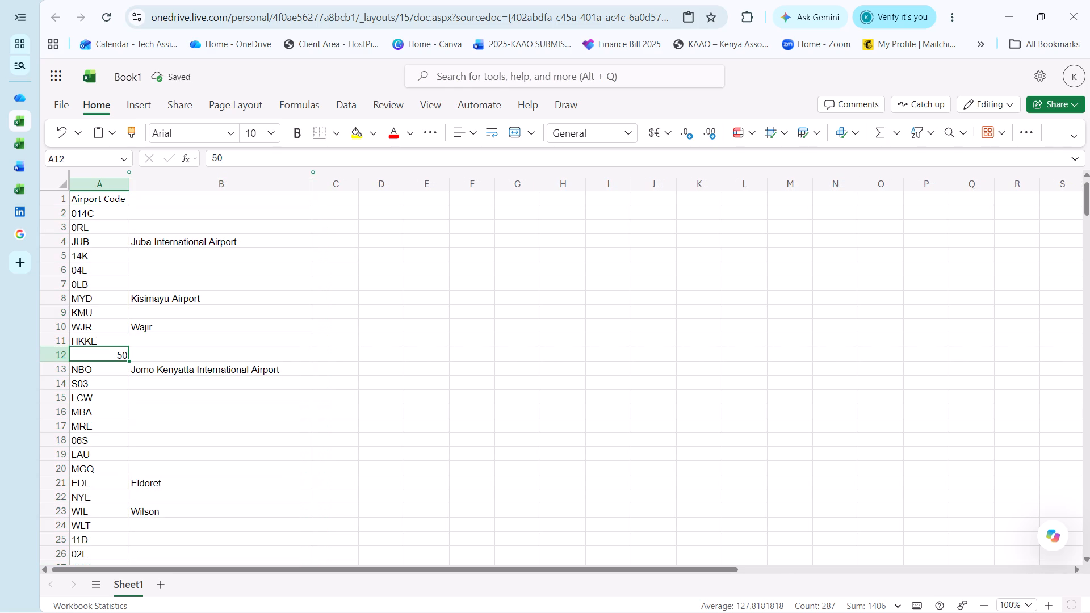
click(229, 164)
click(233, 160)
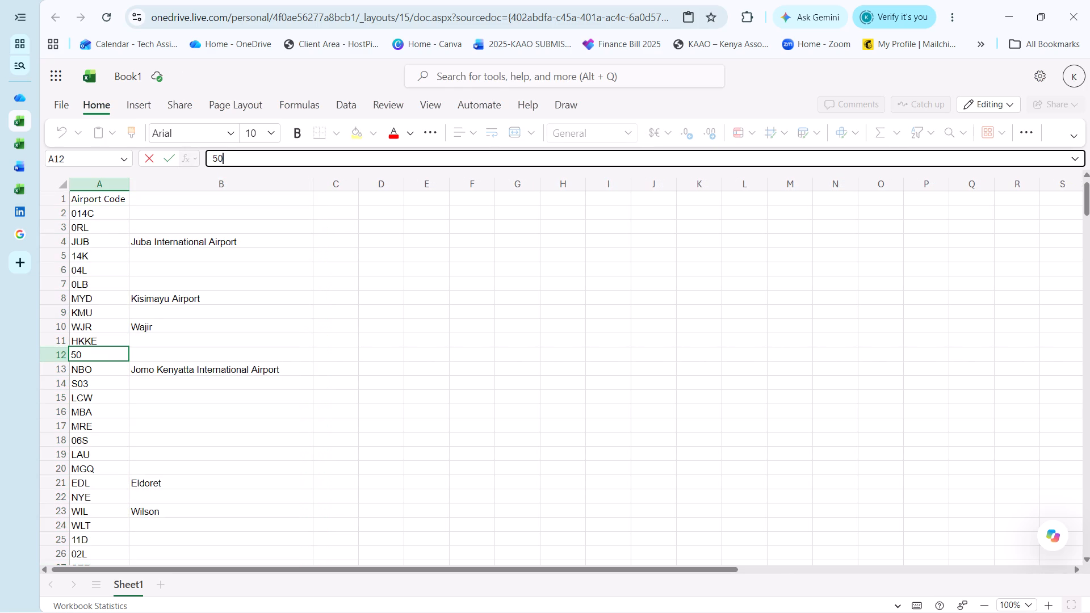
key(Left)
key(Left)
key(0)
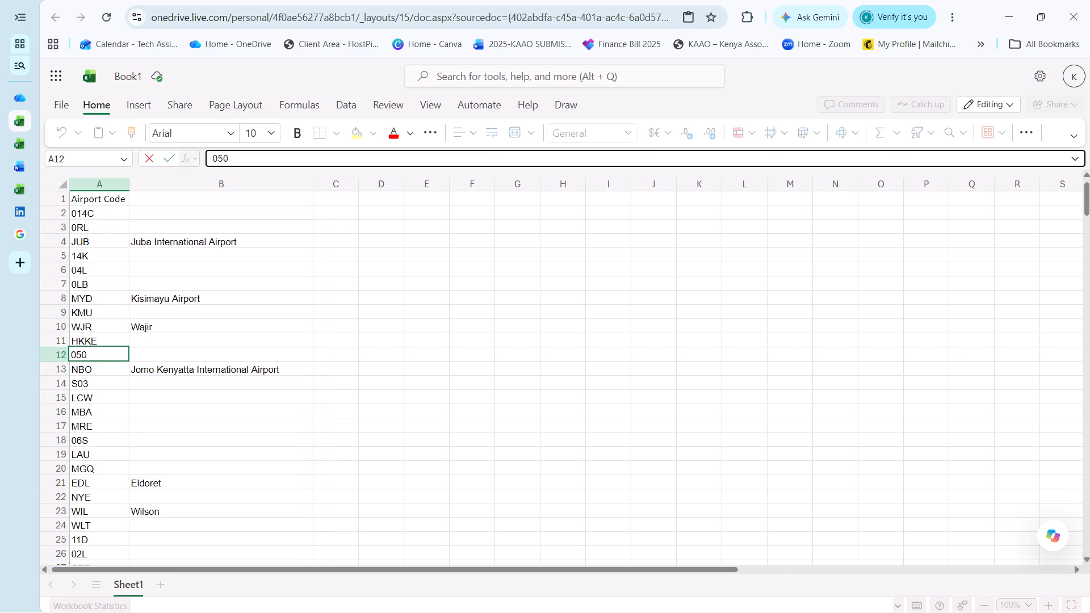
Format the whole Airport Code column A as Text.
click(100, 187)
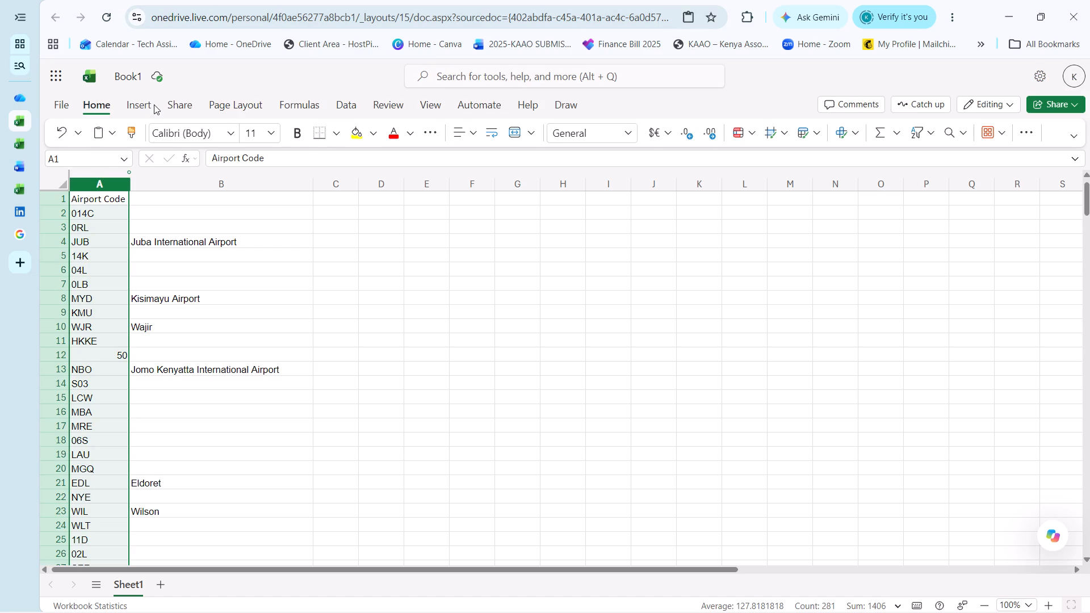
click(630, 132)
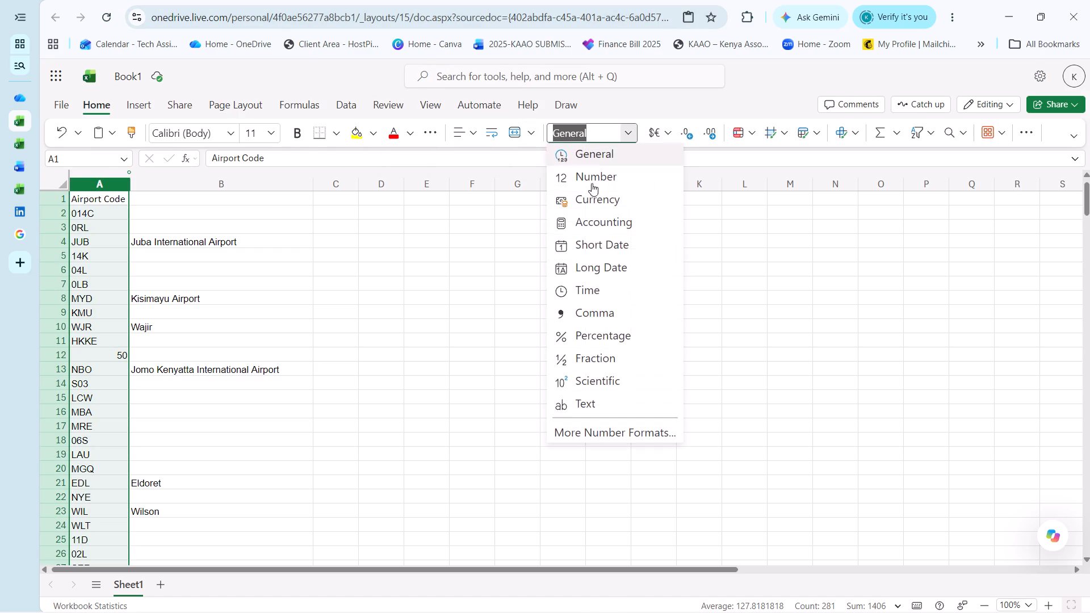
click(606, 397)
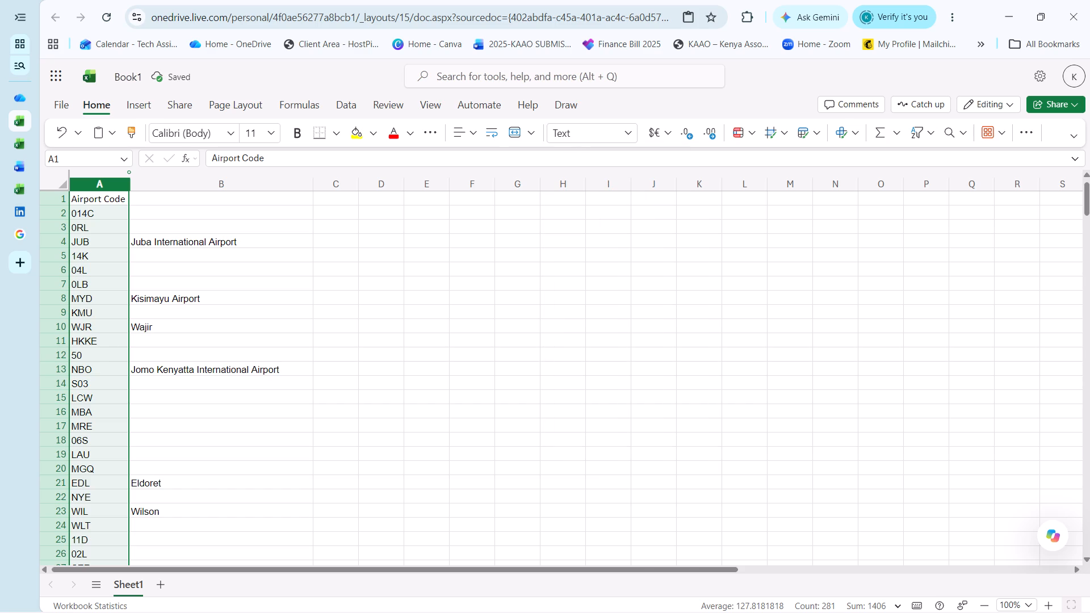
Change the code in cell A12 to 050.
click(111, 352)
click(234, 162)
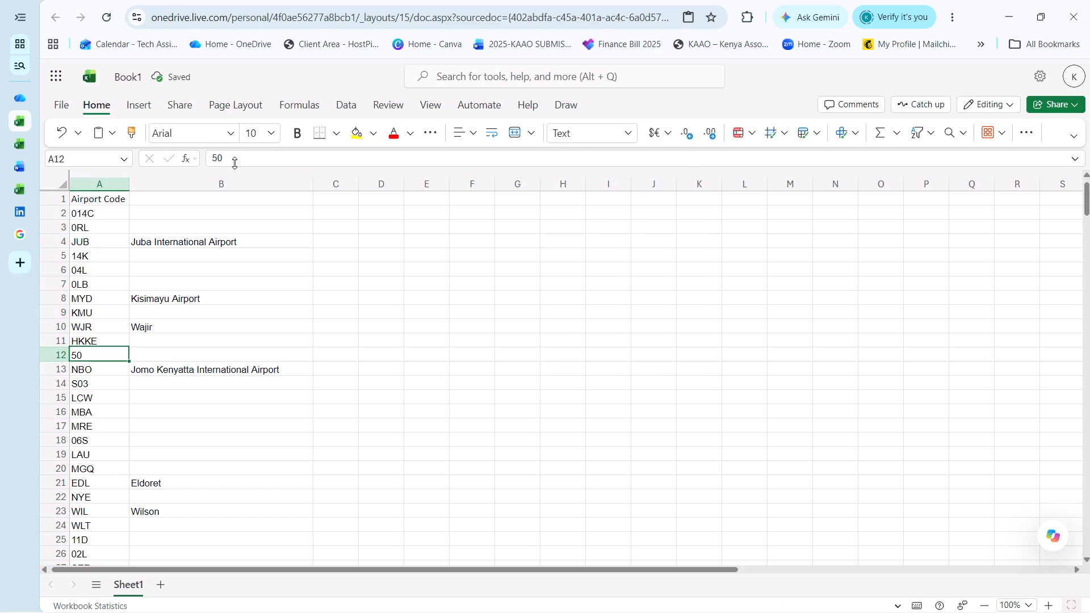
click(242, 159)
key(Left)
key(Left)
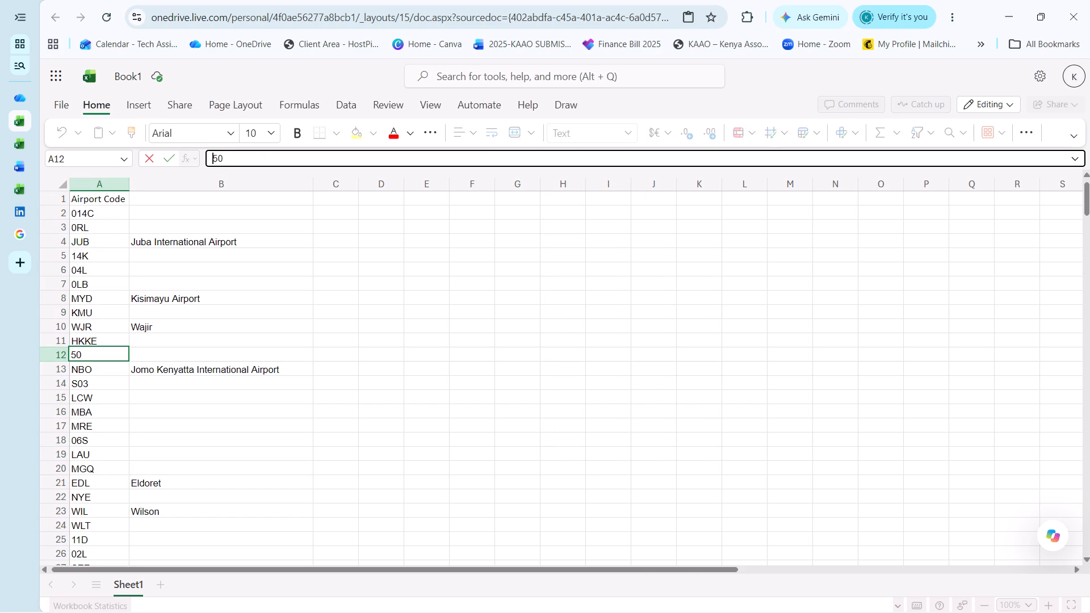
key(0)
key(Return)
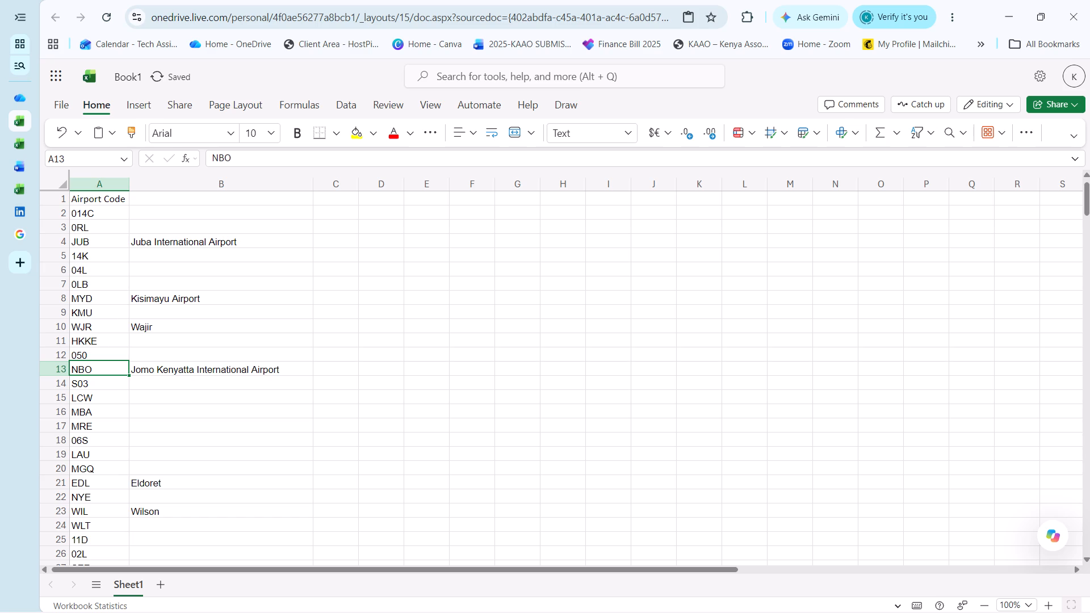
Enter the heading Full Name in cell B1.
scroll(97, 240, up, 6)
click(145, 199)
text(Full NAme)
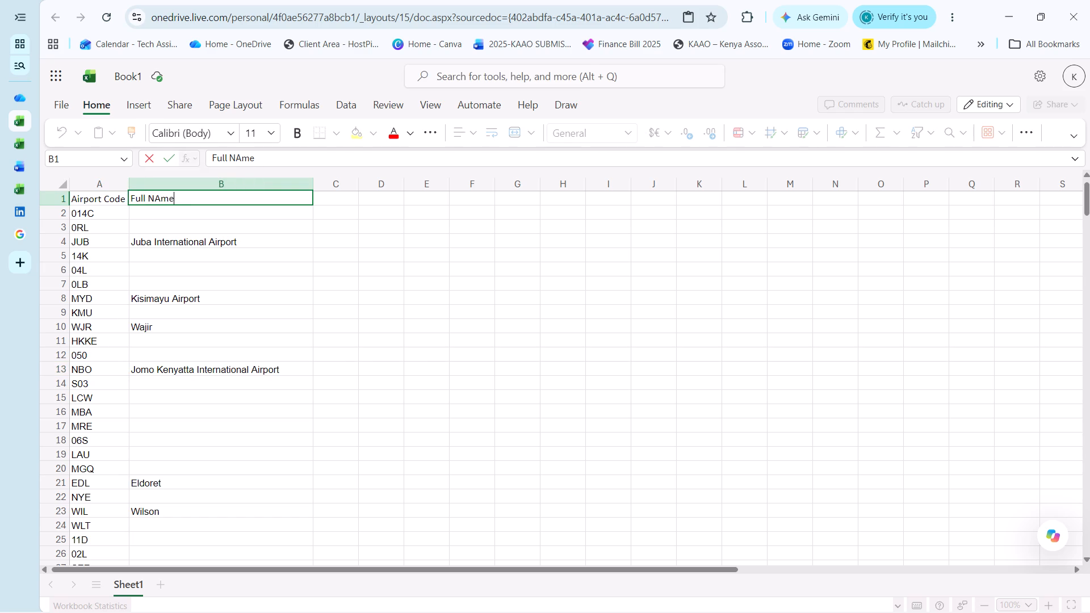
key(BackSpace)
key(BackSpace)
key(BackSpace)
text(ame)
key(Down)
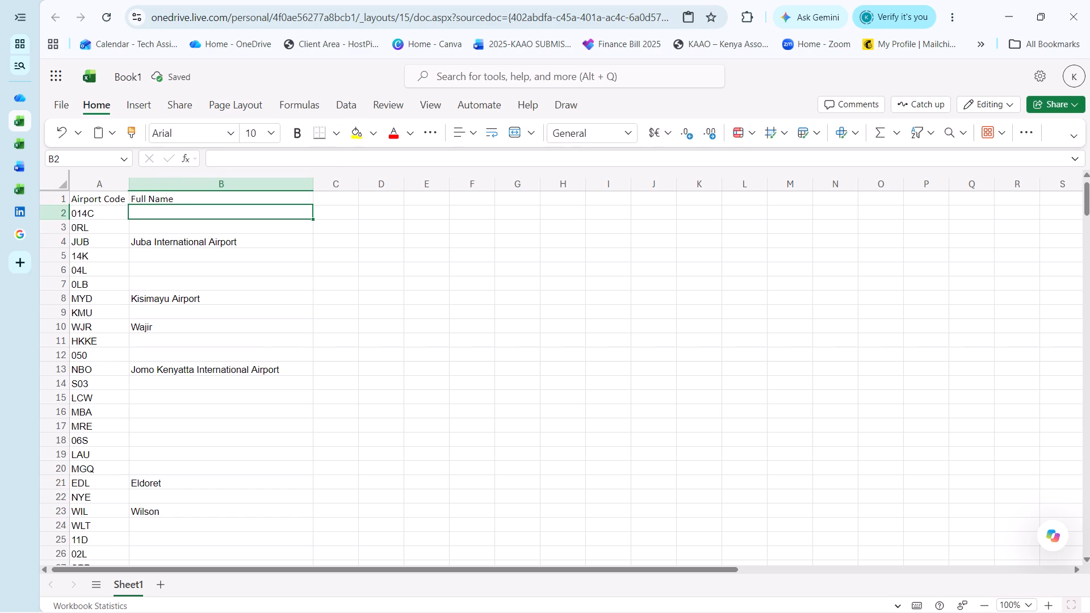
Rename the Book1 workbook as KE_AERODROME_DATA.
double_click(136, 73)
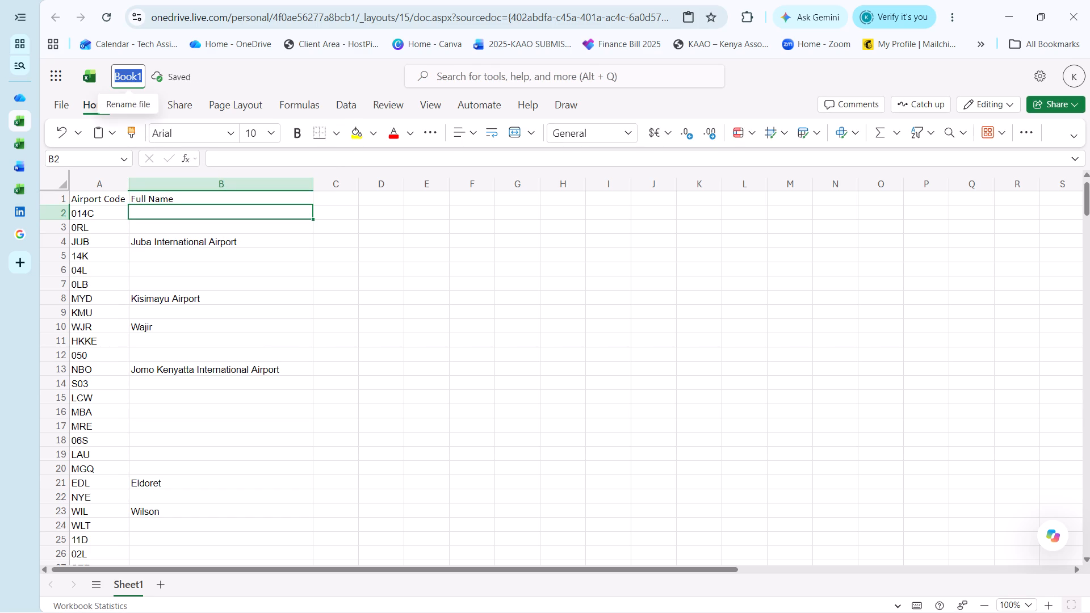
key(BackSpace)
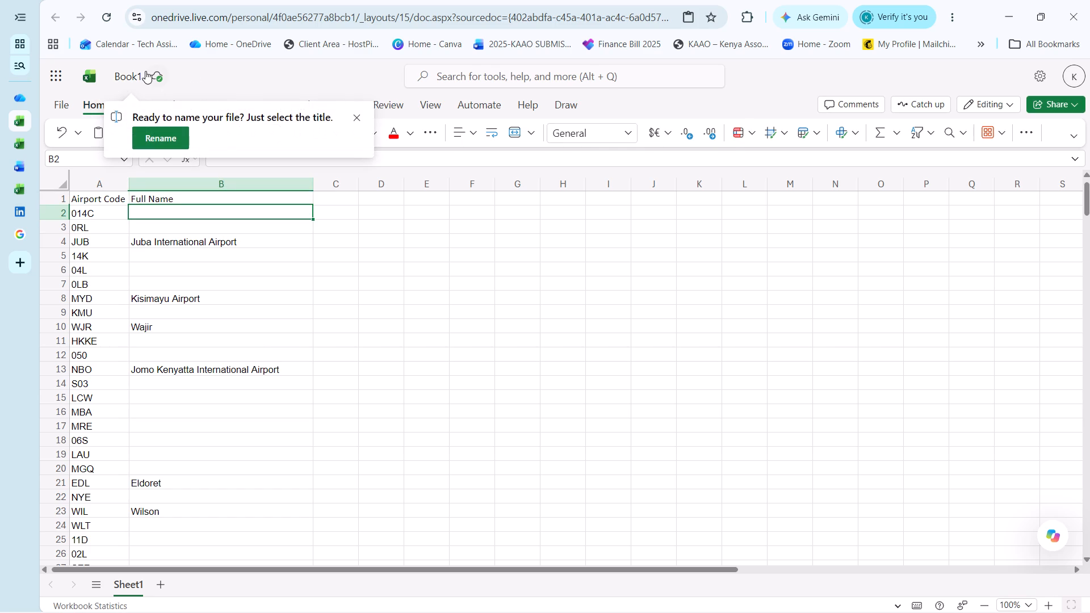
click(133, 71)
click(138, 75)
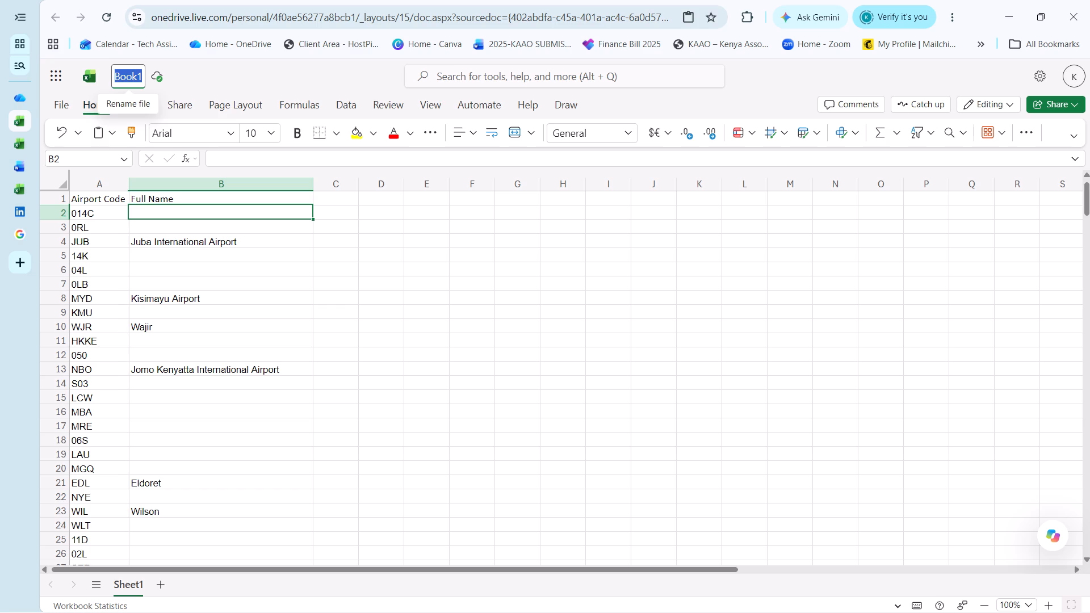
key(BackSpace)
text(Airport)
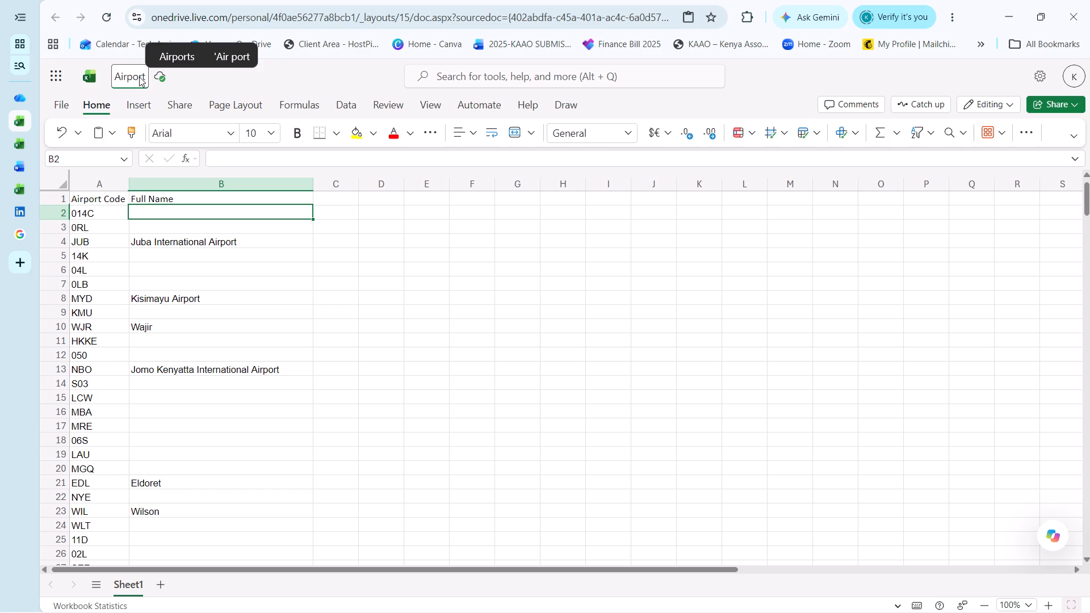
key(BackSpace)
key(BackSpace)
key(BackSpace)
key(BackSpace)
key(BackSpace)
key(BackSpace)
key(BackSpace)
key(BackSpace)
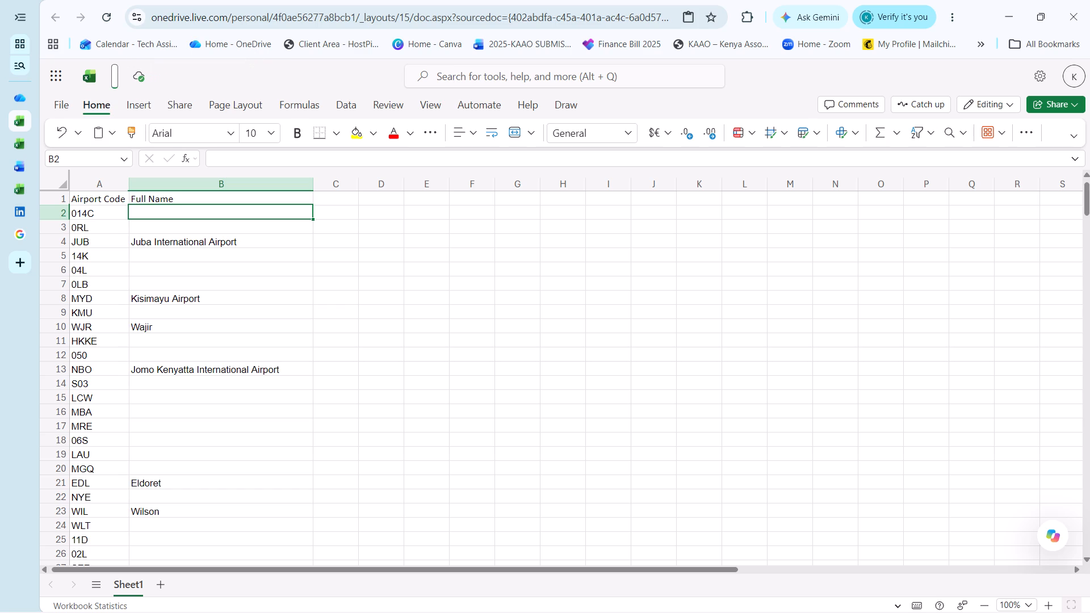
text(KE_)
text(AERODROME)
text(_DATA)
key(Return)
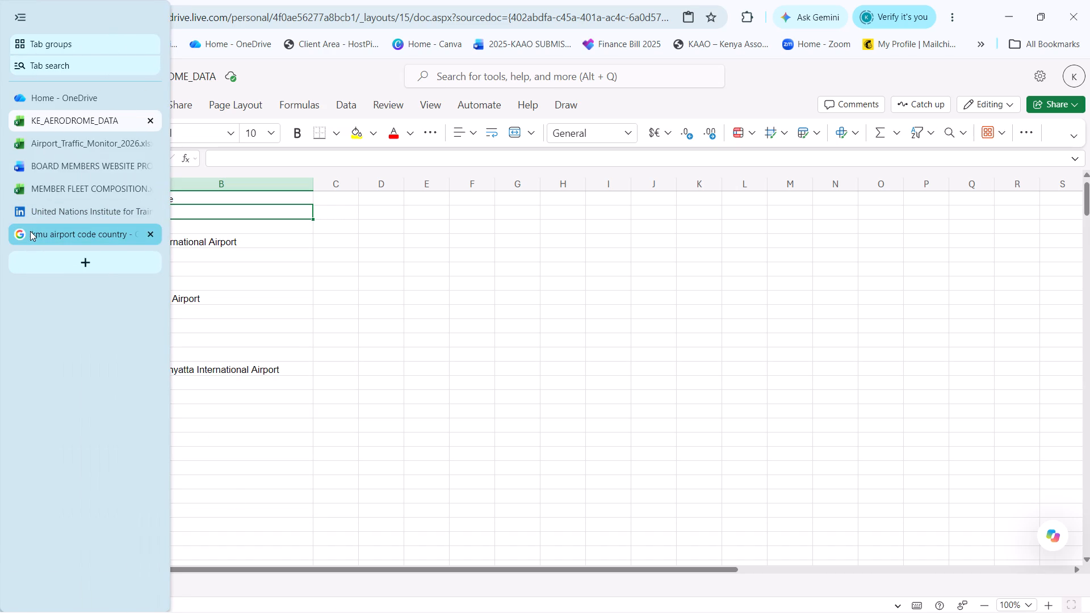
click(92, 194)
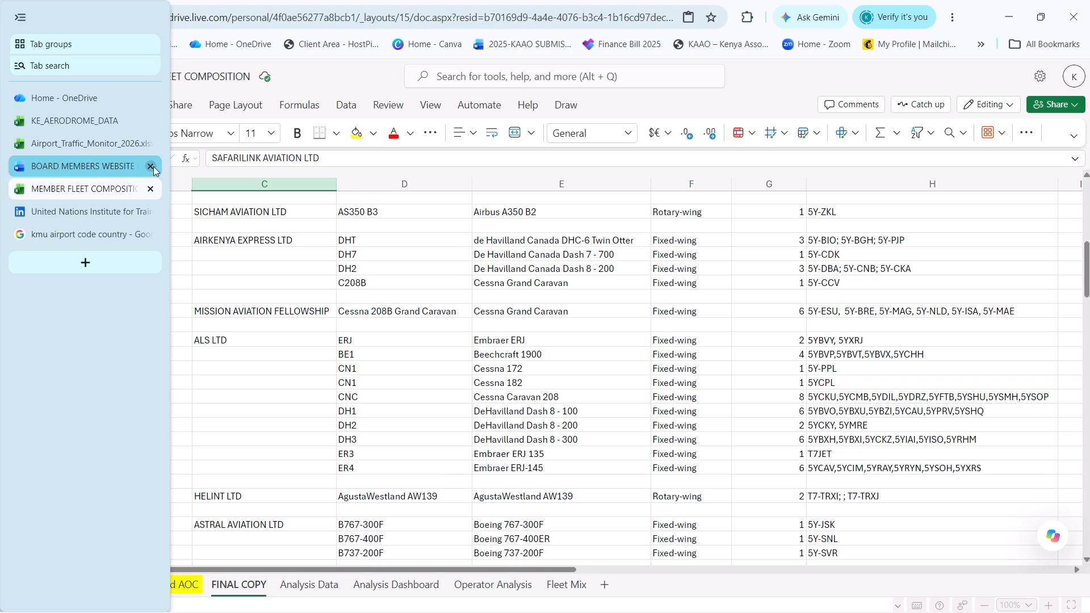
click(153, 166)
click(153, 144)
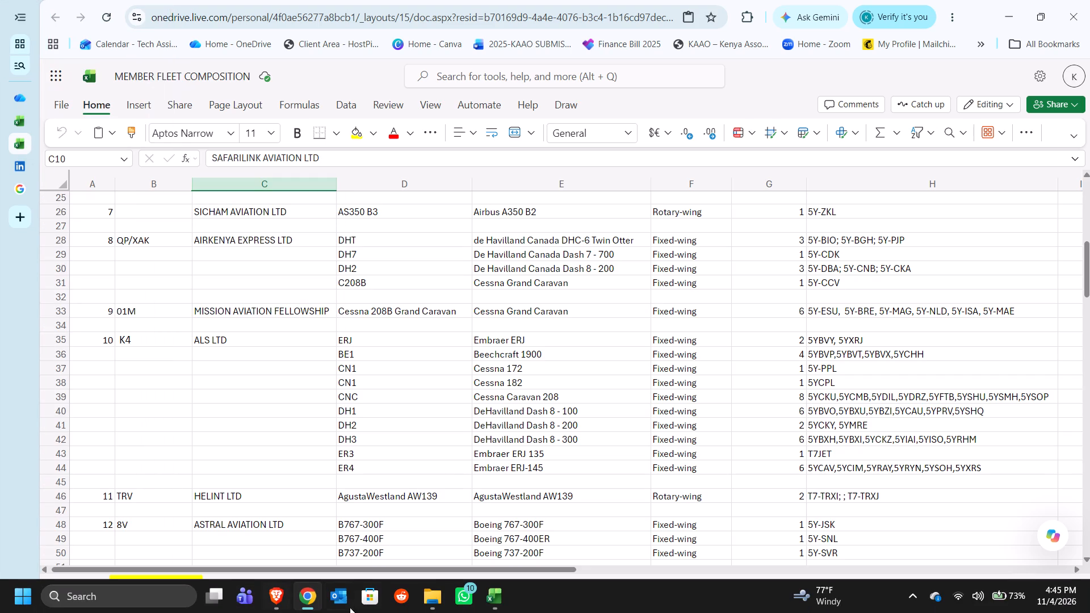
Switch to File Explorer and look through the recent files on Home for entries such as Airport_Traffic_Monitor_2026.
click(433, 604)
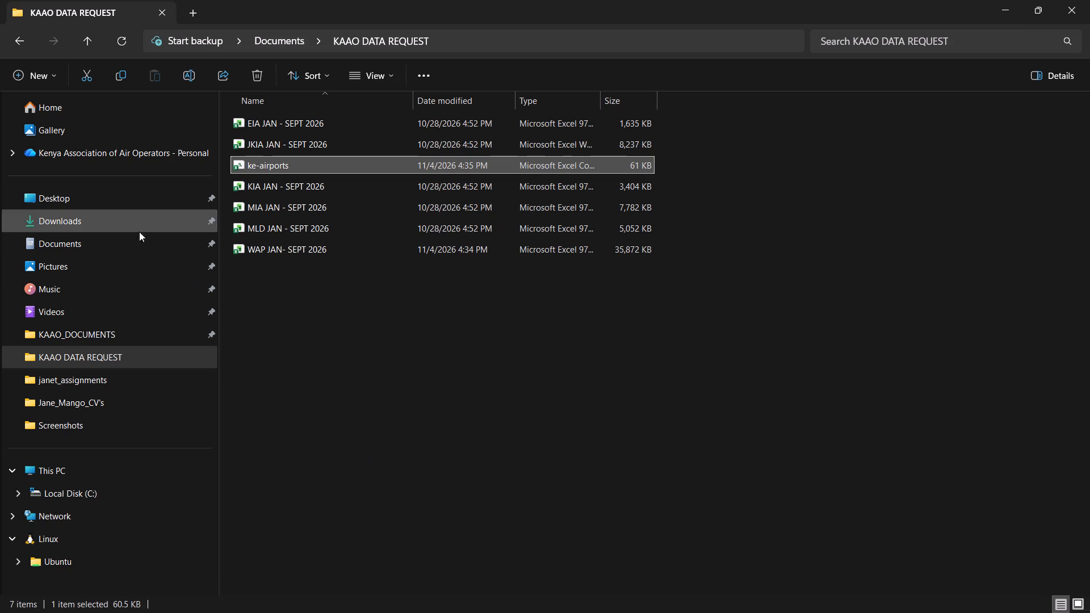
click(89, 110)
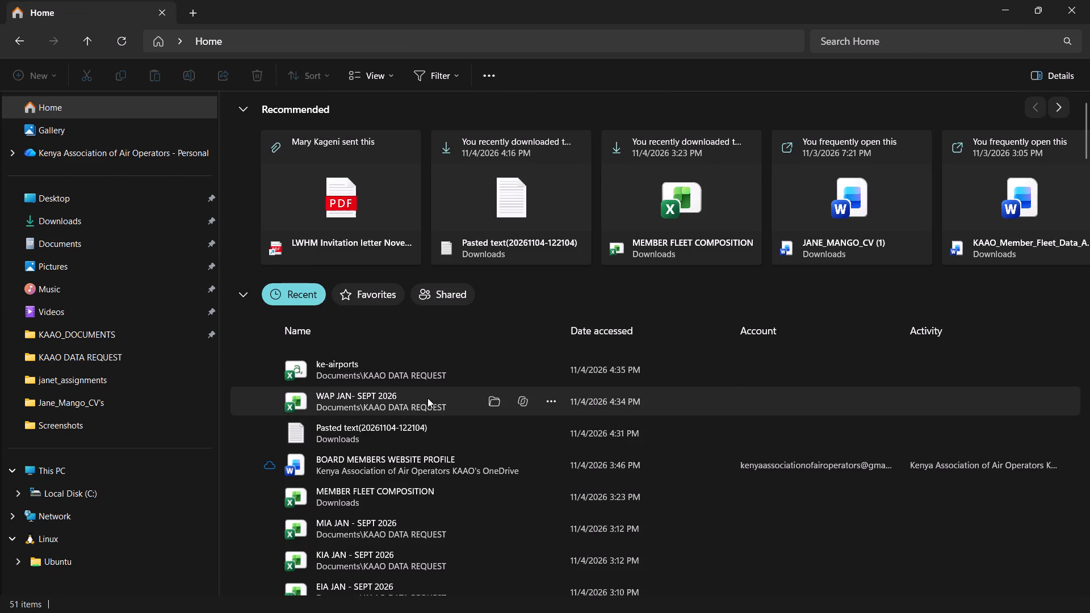
scroll(410, 408, down, 1)
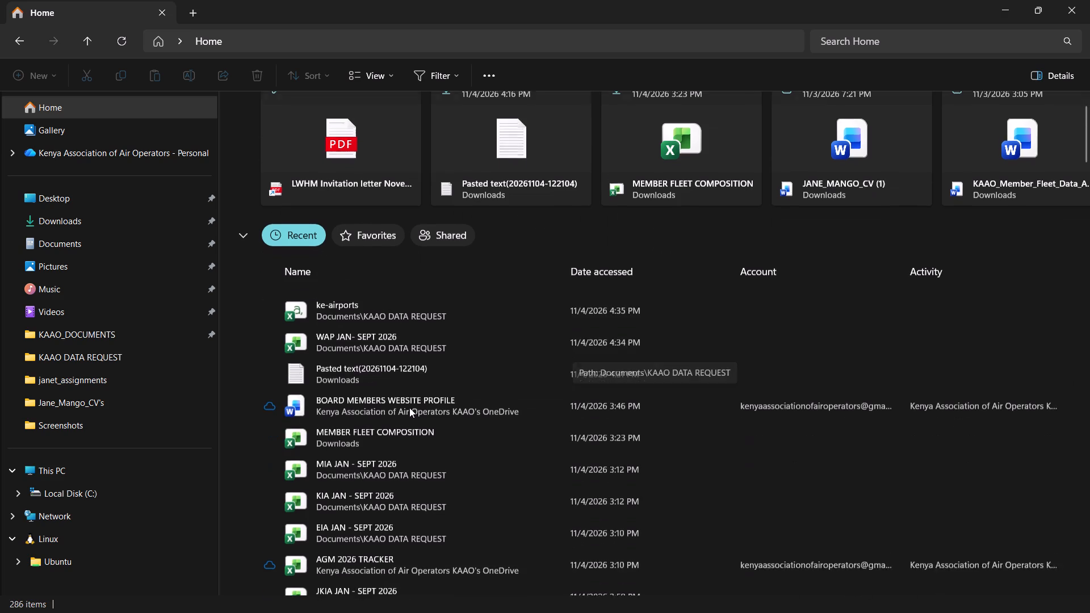
scroll(409, 408, down, 2)
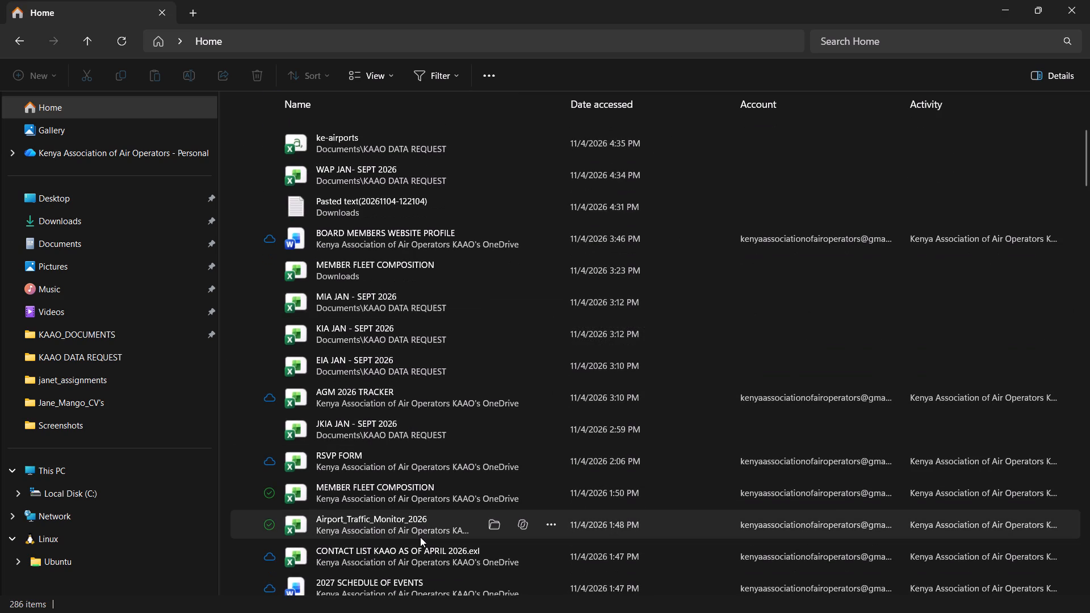
click(545, 523)
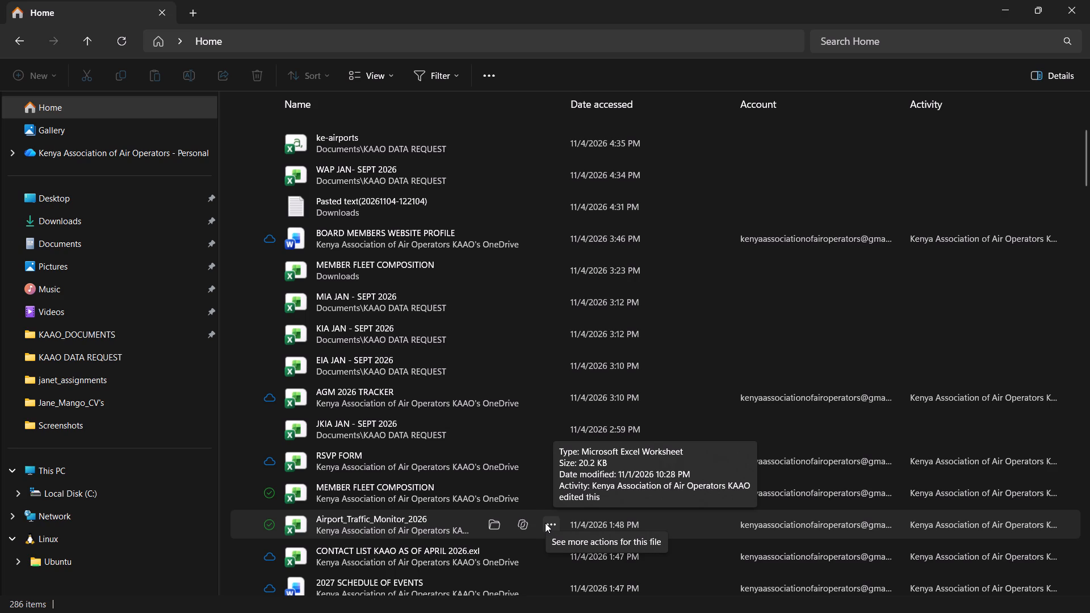
scroll(331, 472, down, 2)
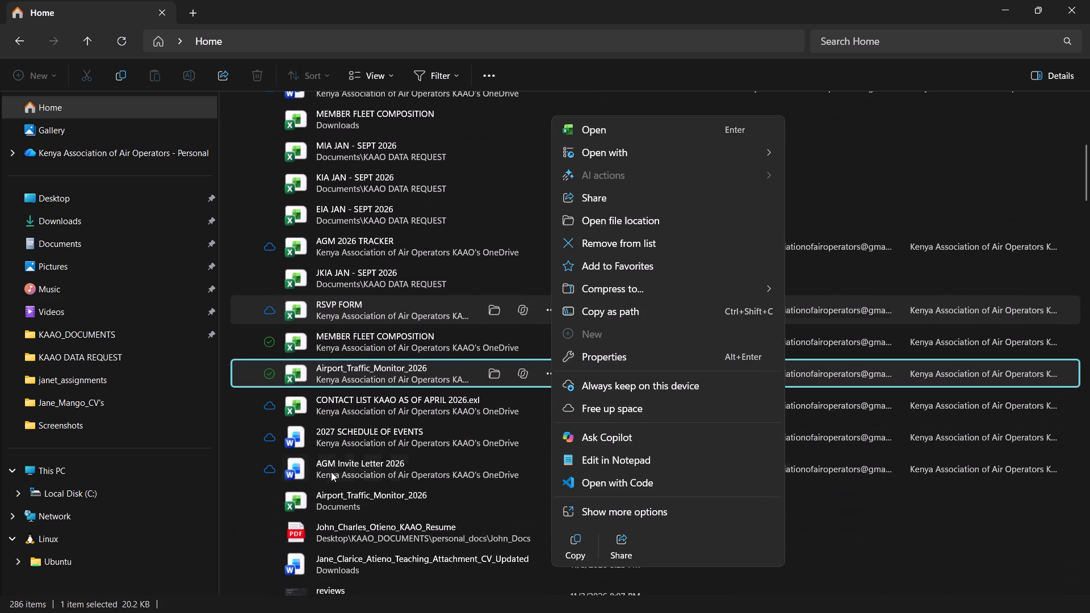
scroll(303, 467, down, 1)
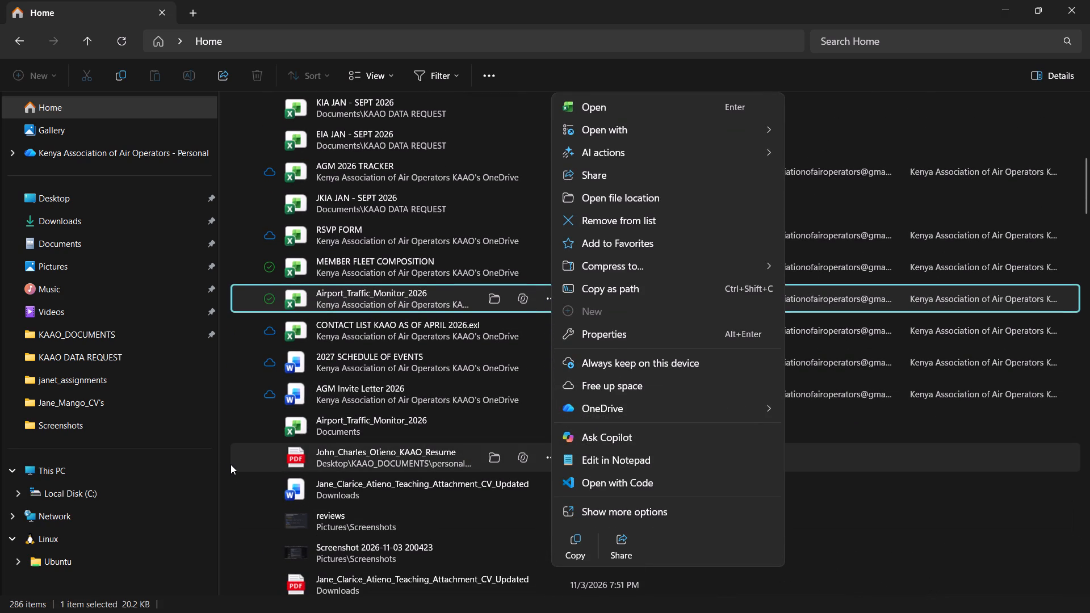
click(224, 501)
scroll(366, 435, down, 2)
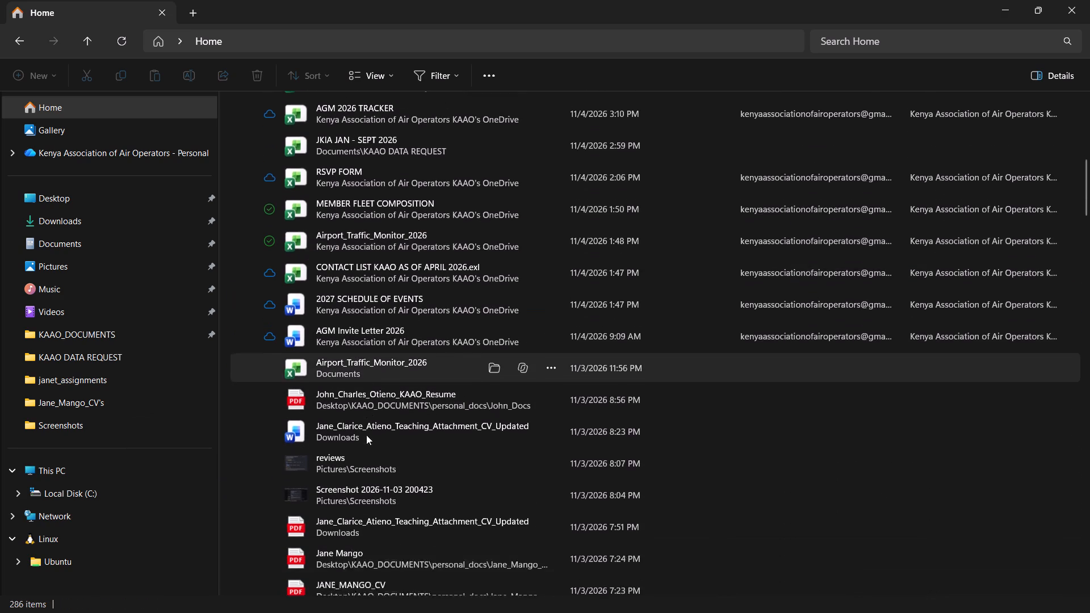
scroll(366, 435, down, 15)
scroll(366, 435, up, 3)
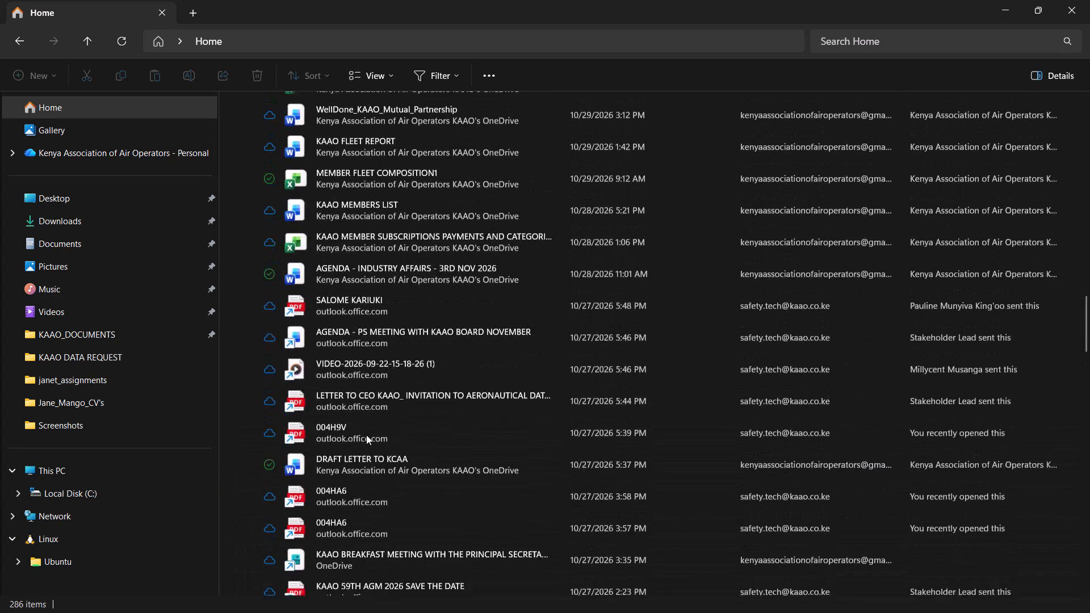
scroll(346, 373, up, 20)
scroll(346, 373, up, 5)
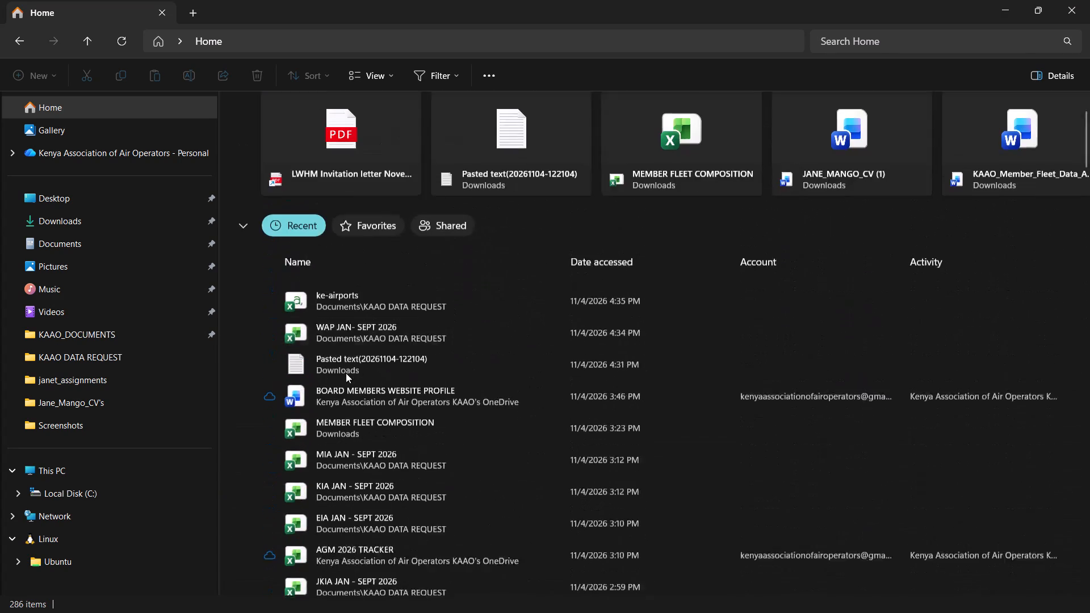
scroll(346, 373, up, 6)
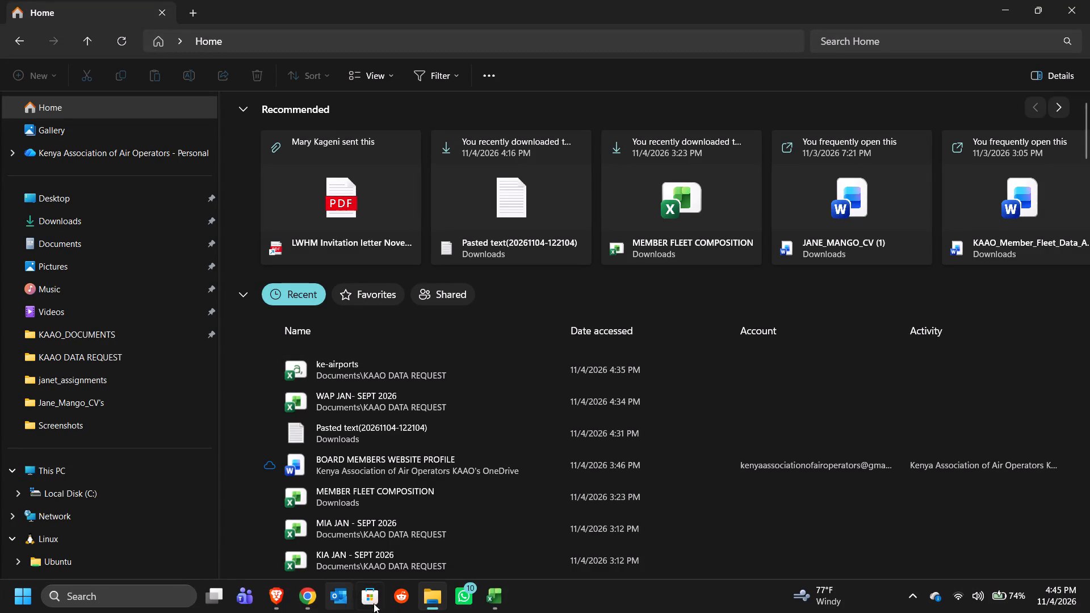
Switch to Excel and close the WAP JAN- SEPT 2026 workbook, discarding the copied data from the clipboard.
click(483, 604)
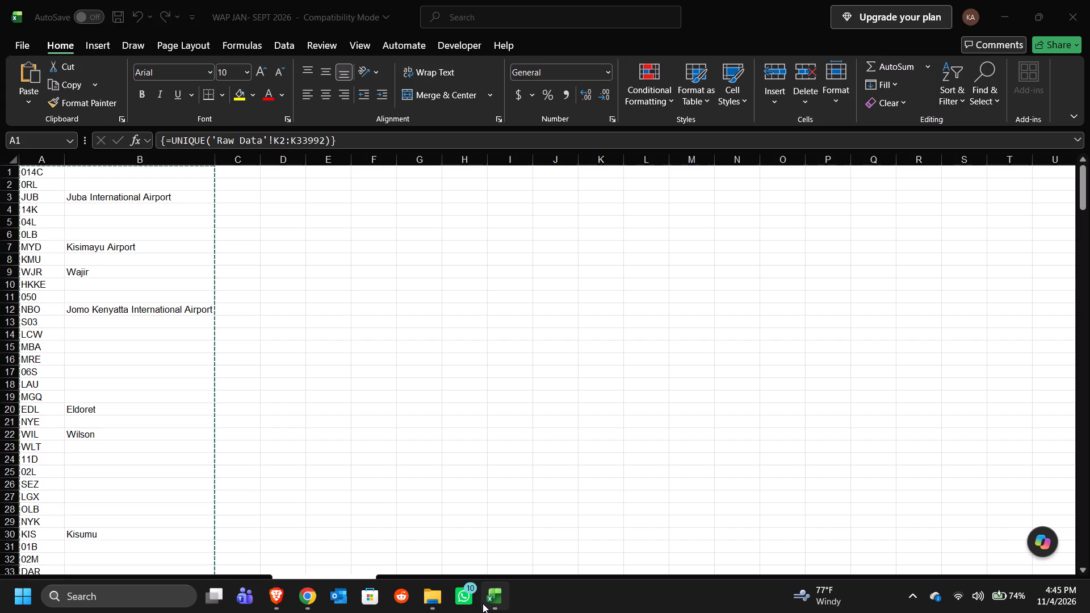
click(399, 403)
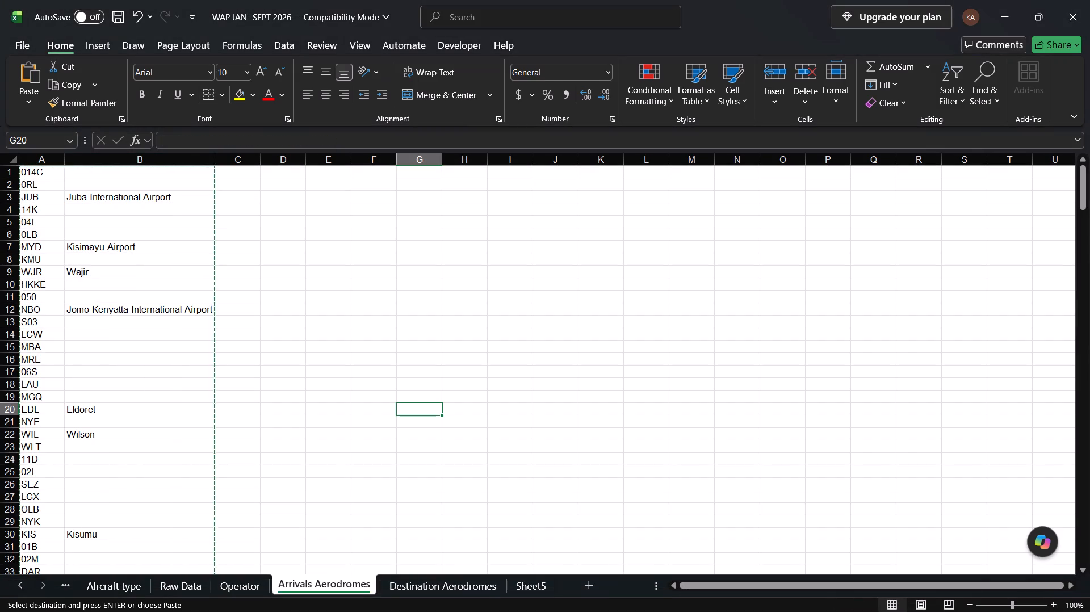
click(1067, 12)
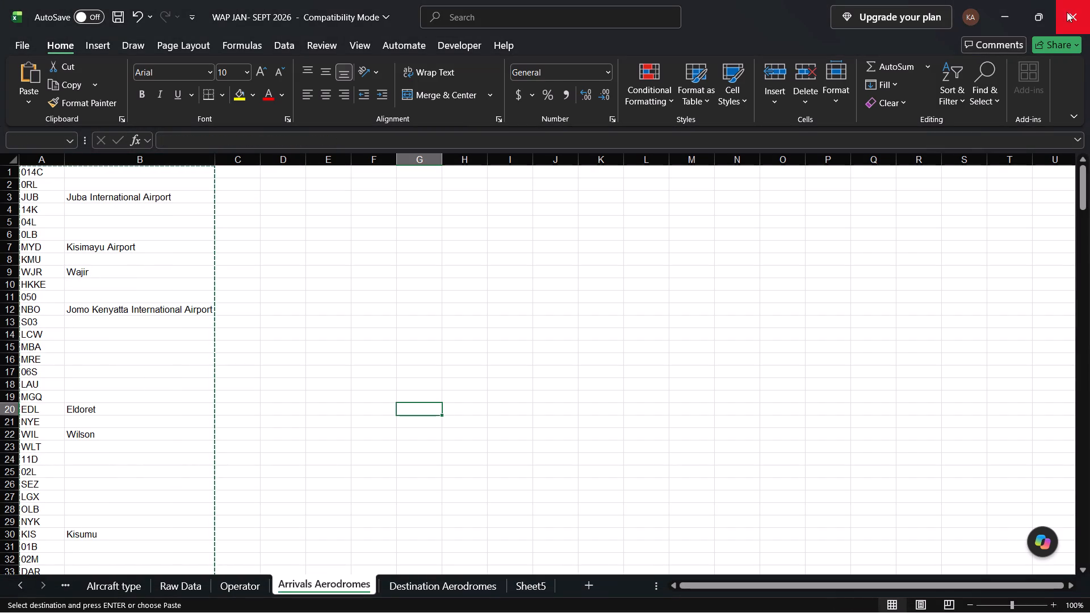
click(586, 417)
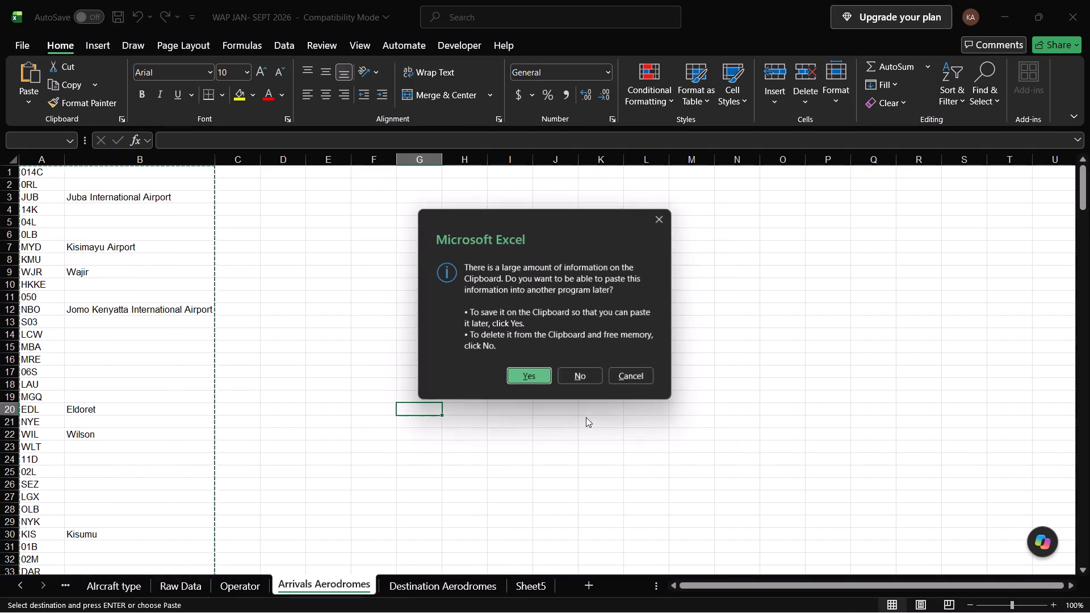
click(569, 381)
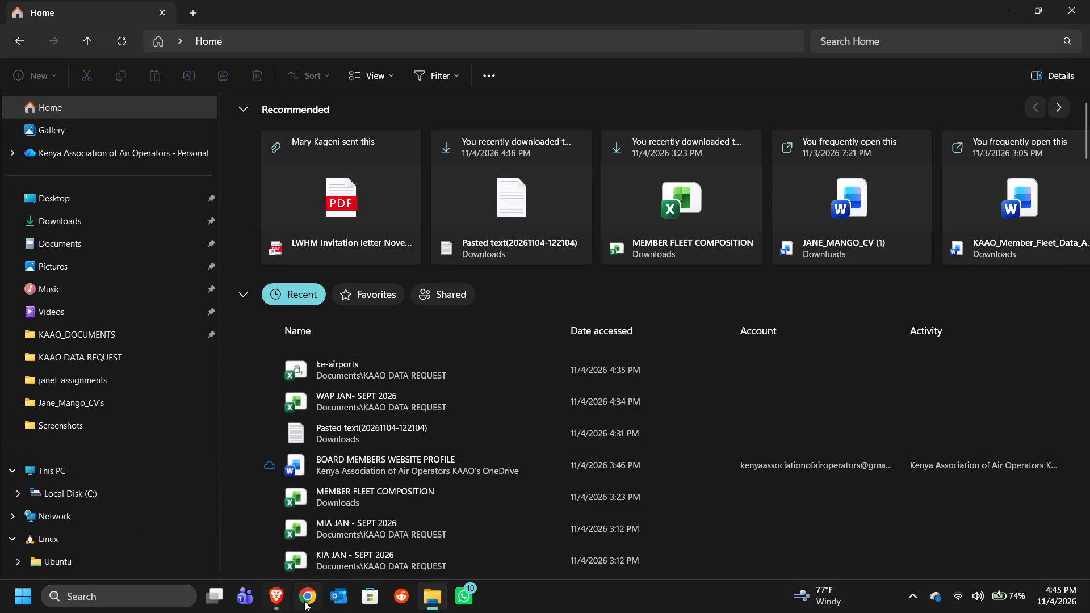
Switch to Chrome, check the codes in KE_AERODROME_DATA, and search Google for "olbairport code country".
click(304, 602)
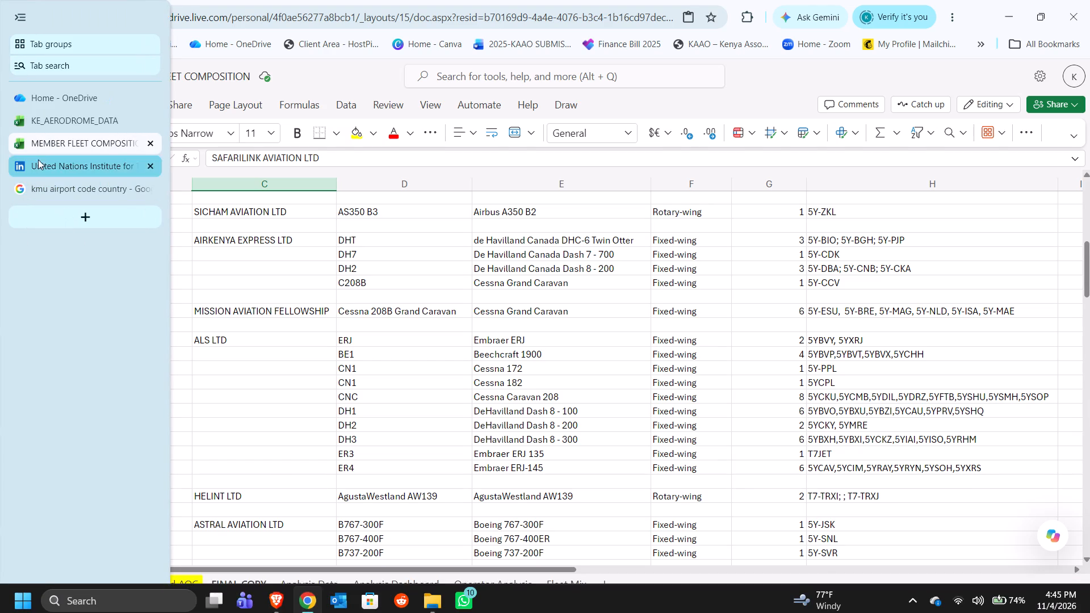
click(59, 124)
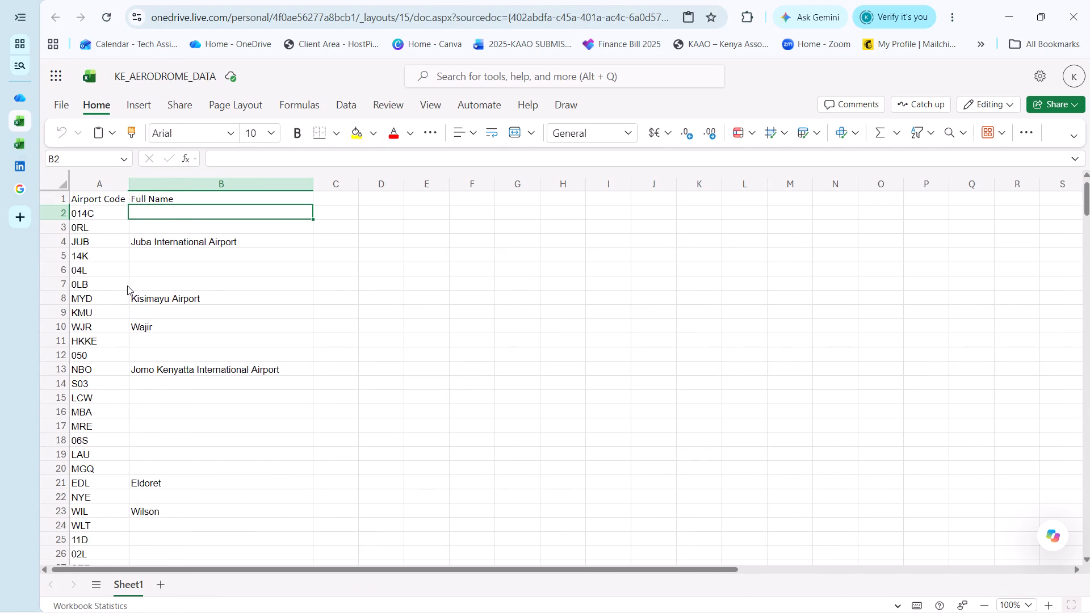
click(24, 184)
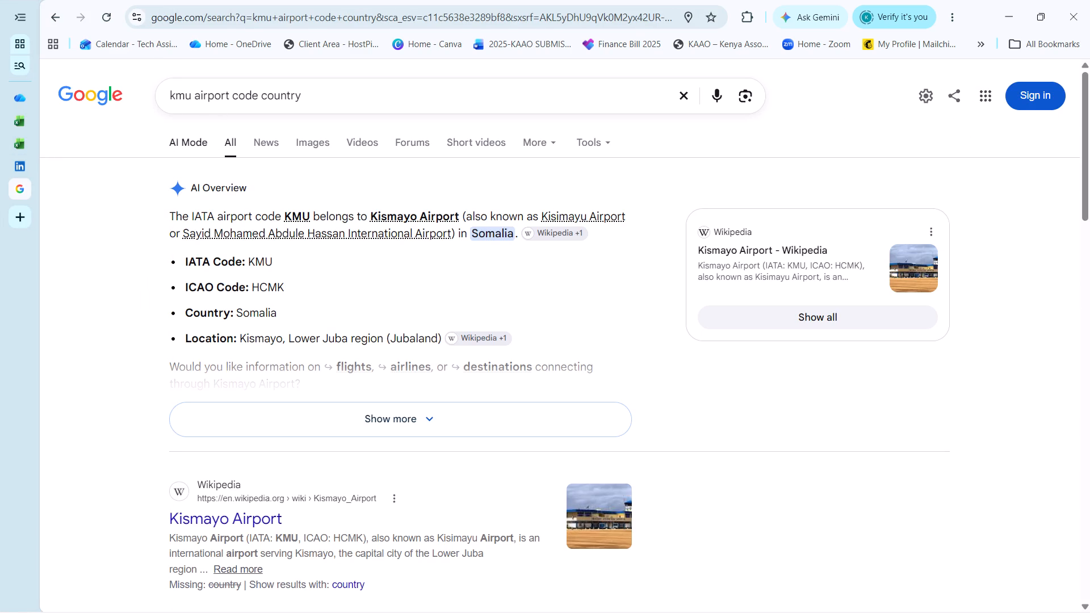
drag(194, 96, 153, 90)
key(BackSpace)
text(olb)
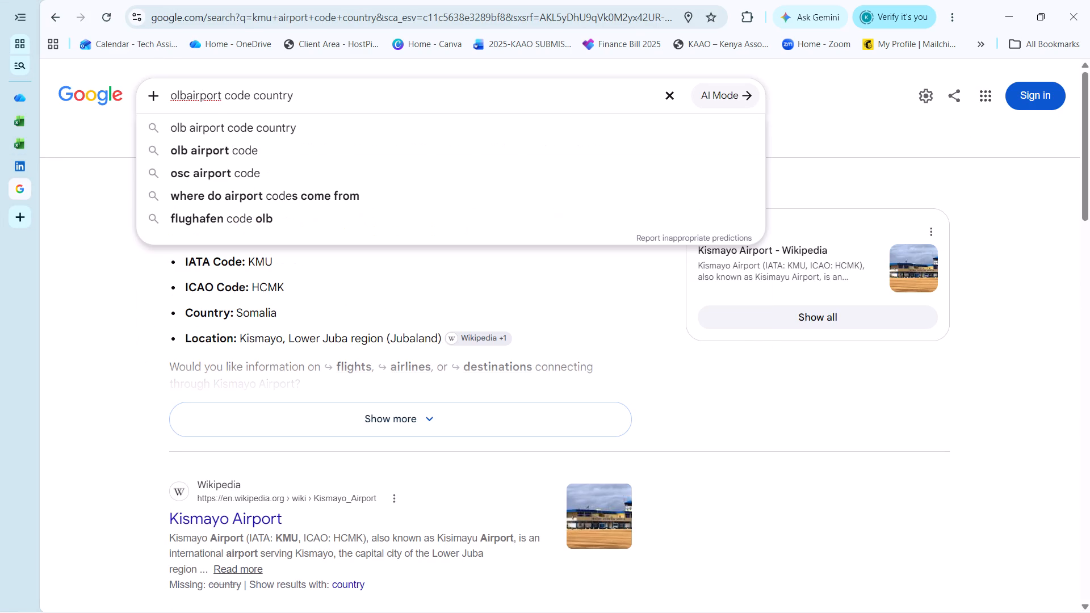
key(Return)
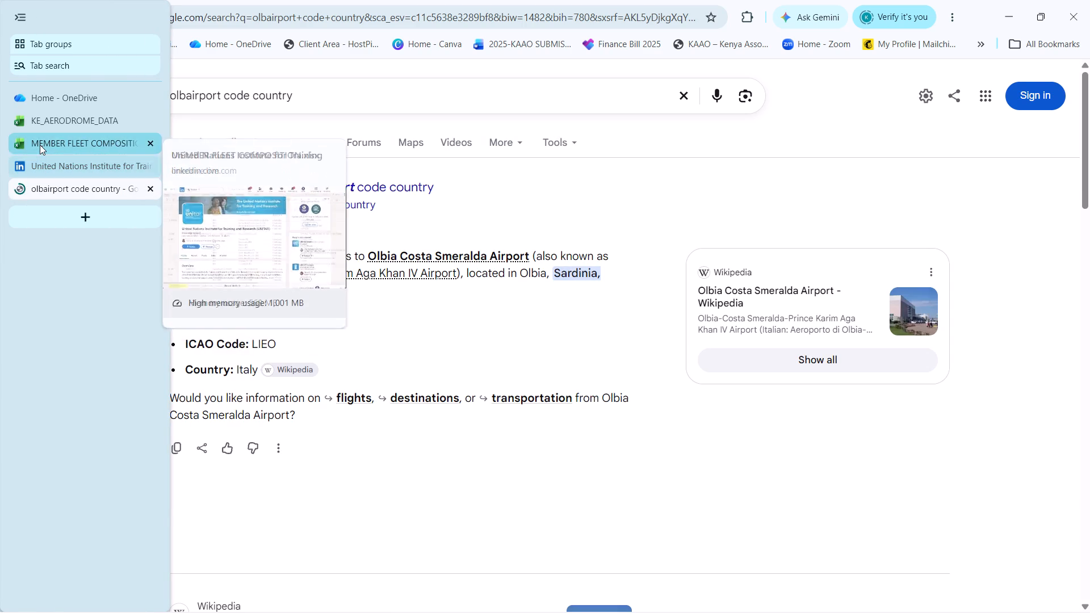
Switch to File Explorer and open the recent ke-airports file from the KAAO DATA REQUEST folder in Excel.
click(40, 145)
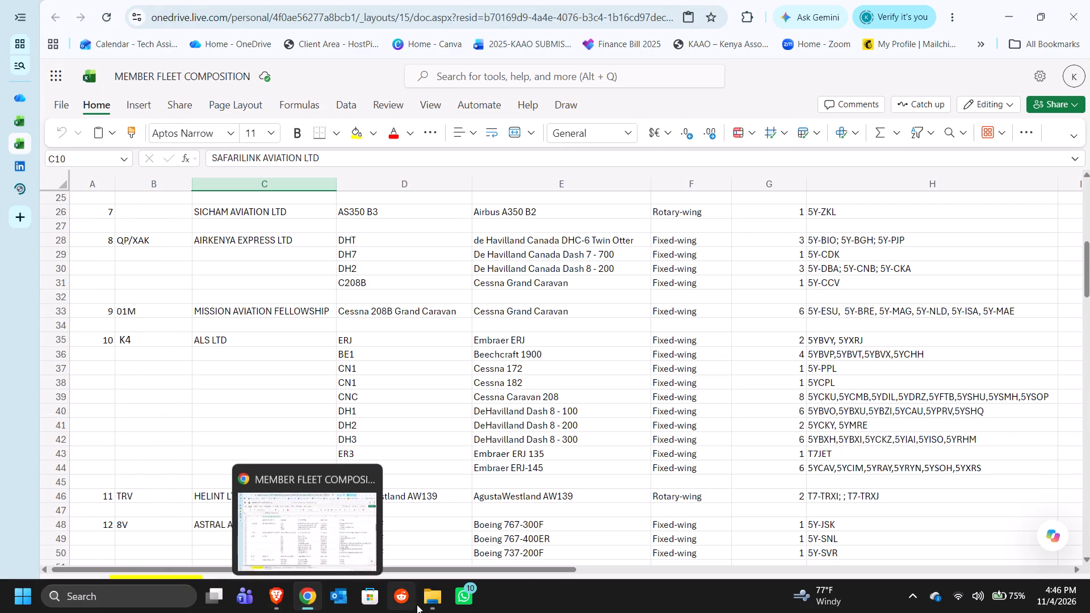
click(431, 606)
scroll(403, 363, up, 7)
double_click(403, 364)
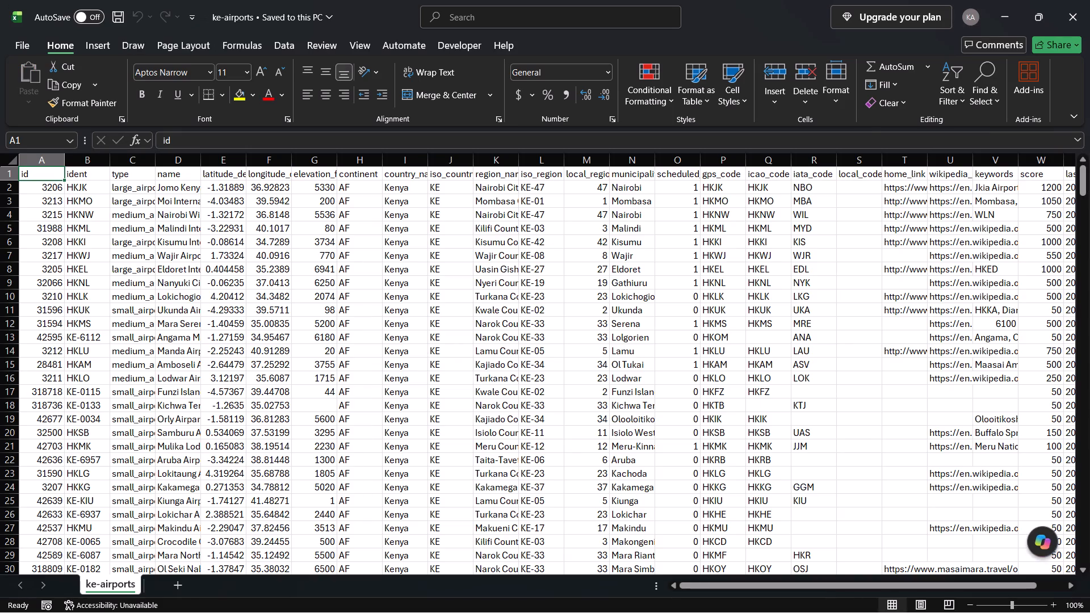
Search the ke-airports sheet for the code olb, then close the search.
click(487, 329)
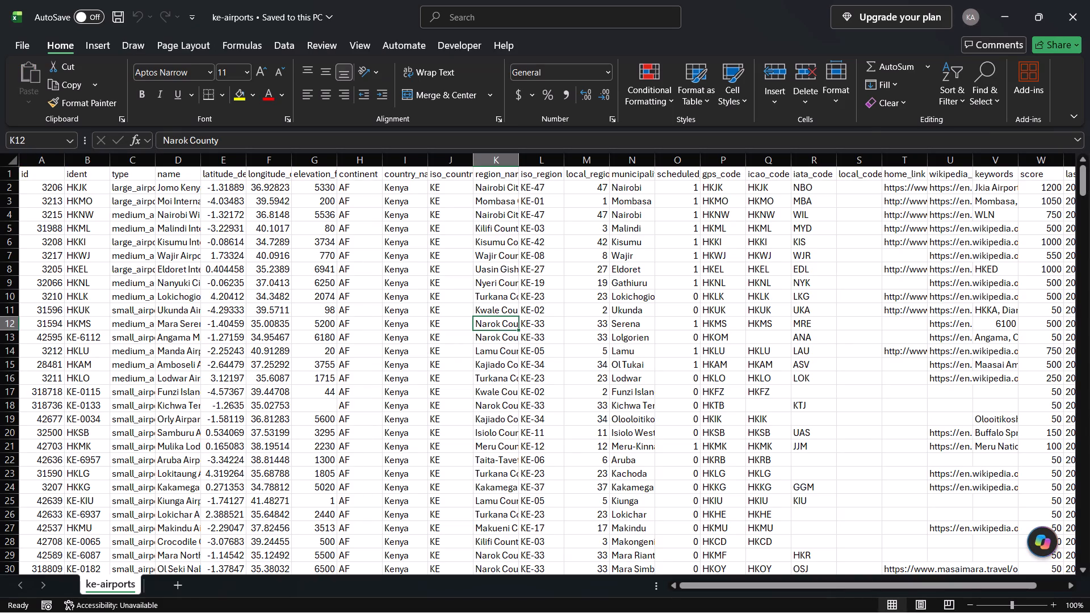
key(ctrl+f)
text(olb)
key(Return)
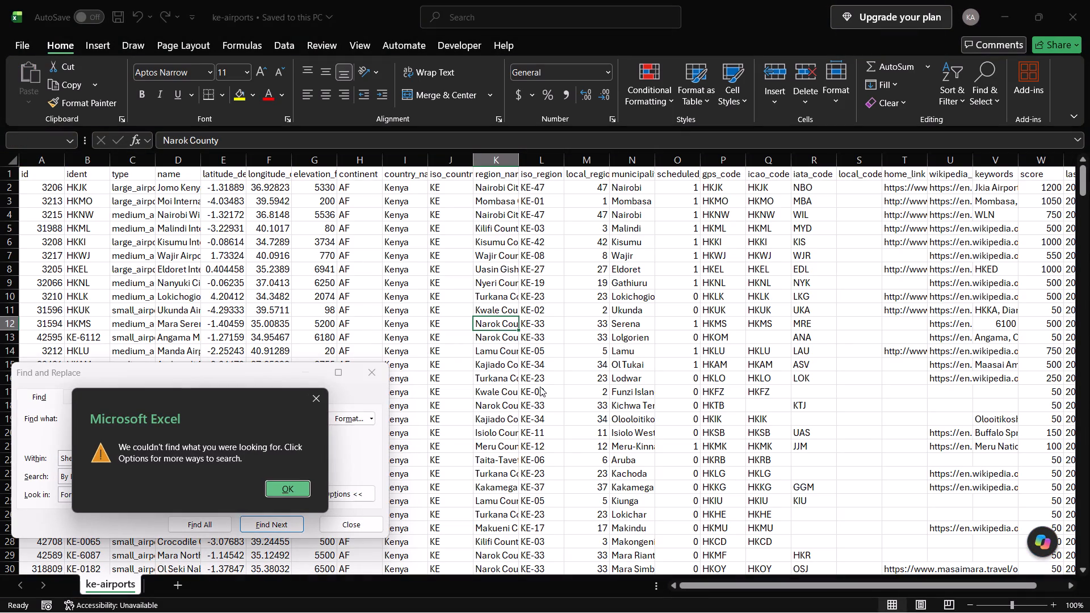
click(296, 489)
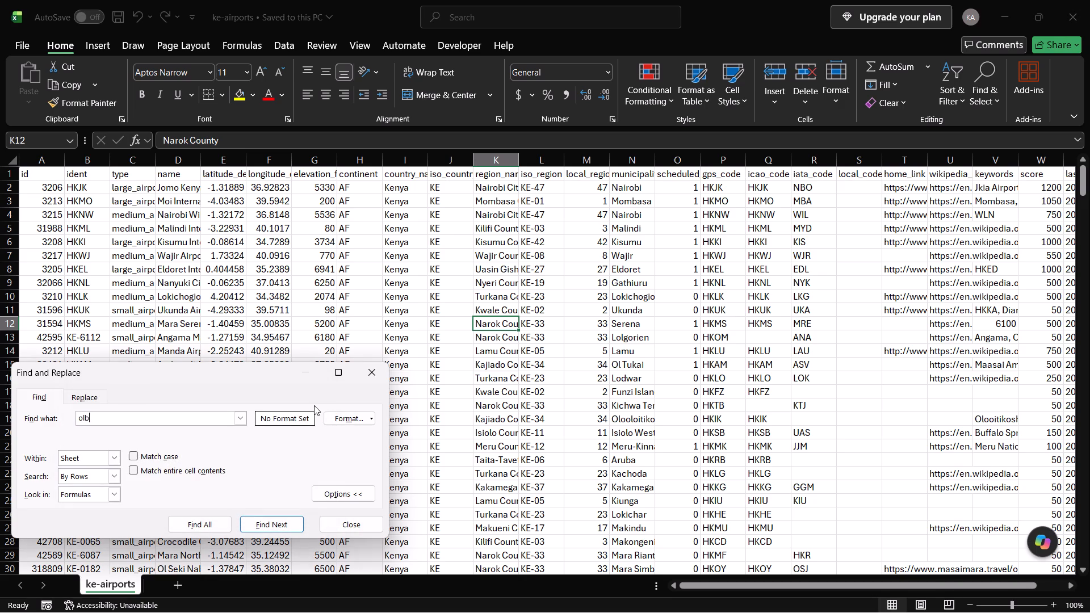
click(386, 381)
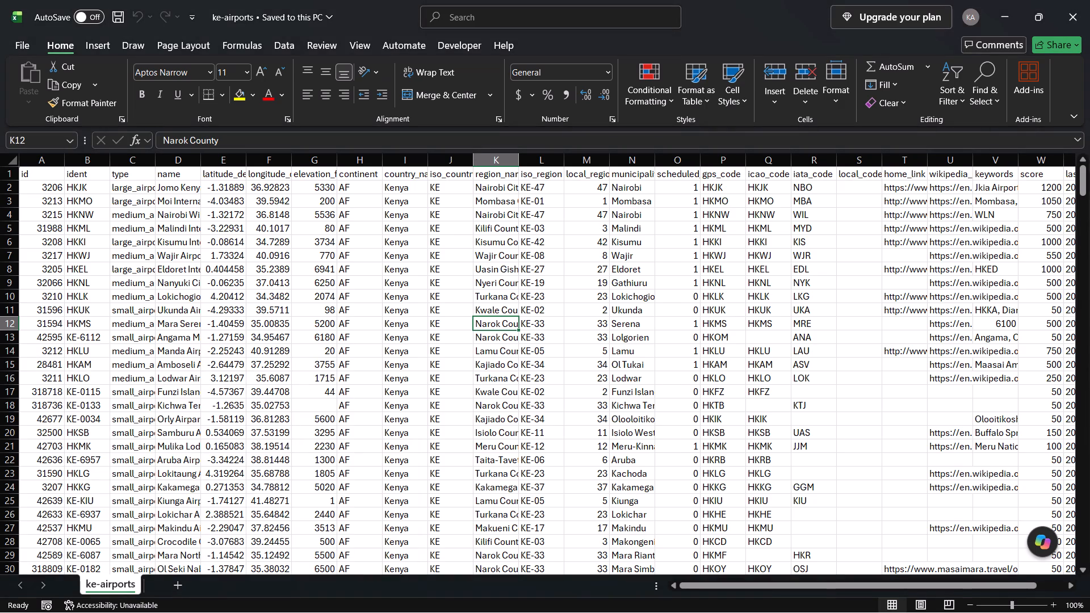
Examine the airport rows in the ke-airports sheet, checking the names, municipalities and GPS, ICAO and IATA codes.
scroll(87, 434, down, 3)
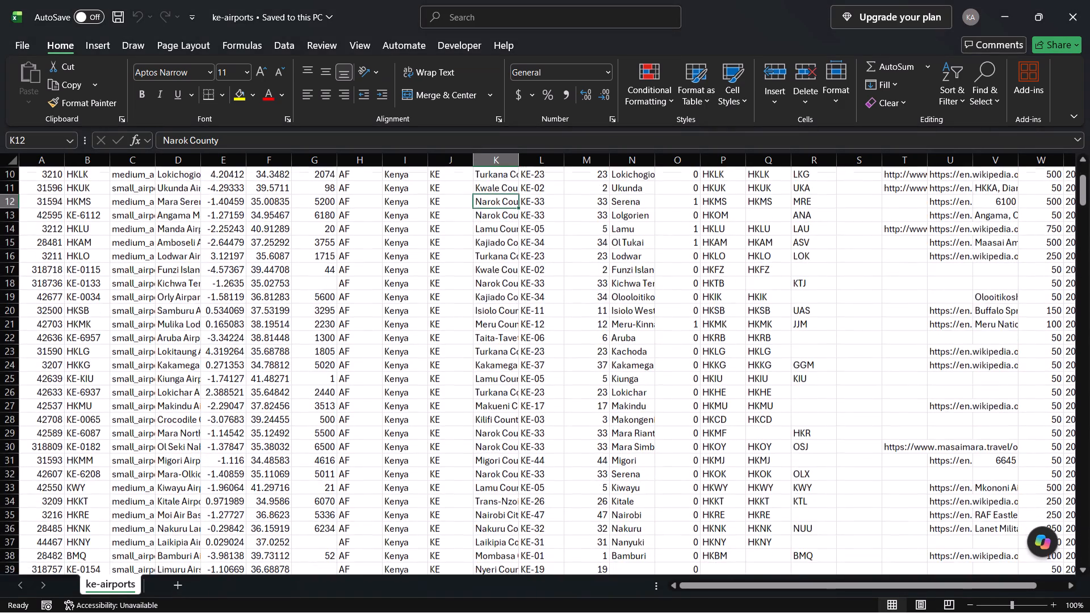
scroll(87, 434, down, 14)
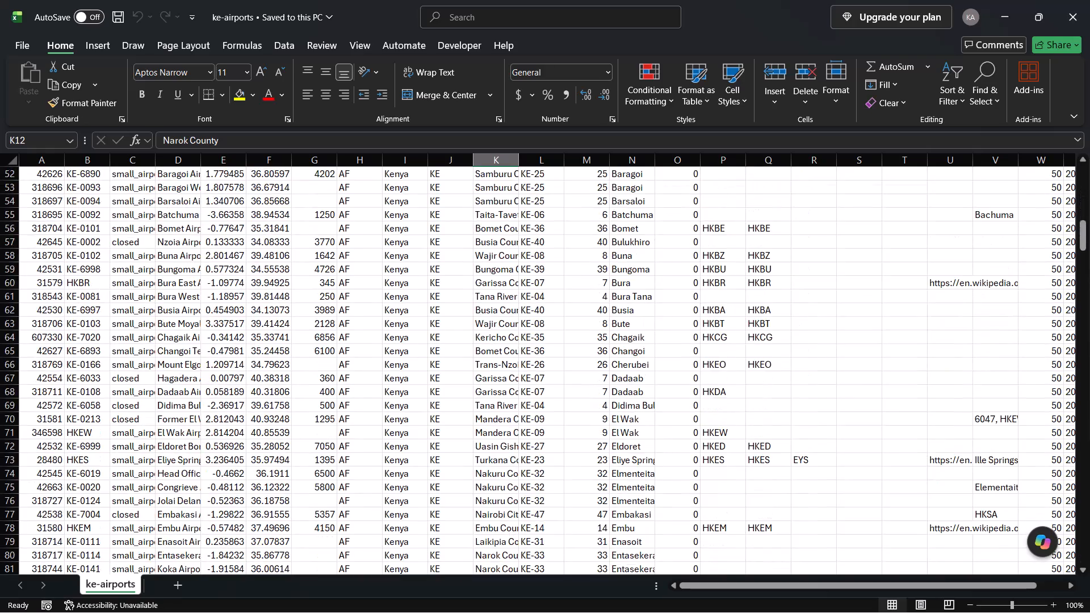
scroll(87, 434, down, 18)
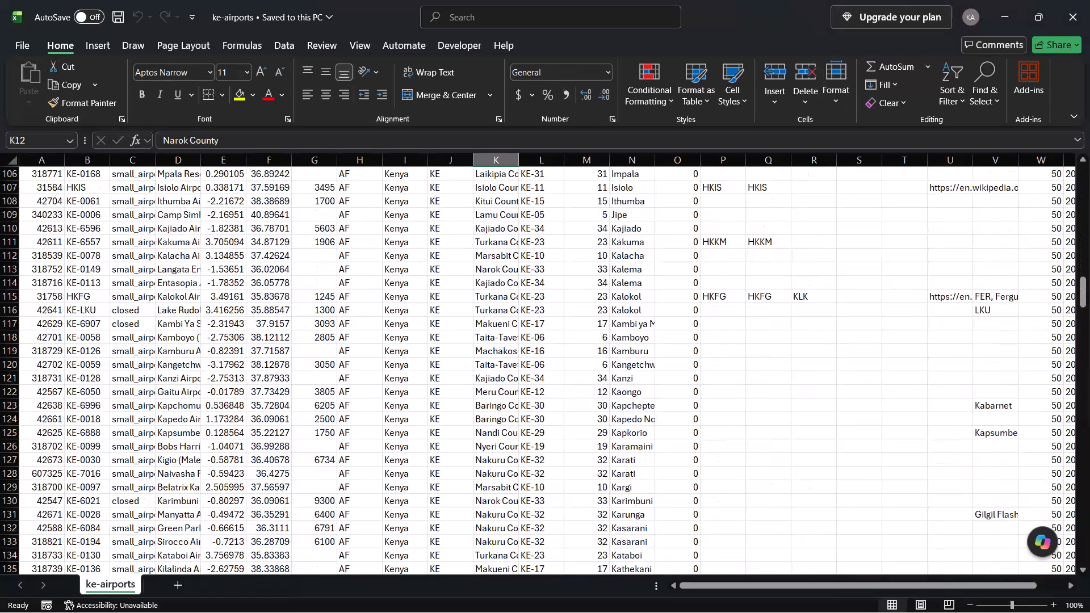
scroll(87, 434, down, 15)
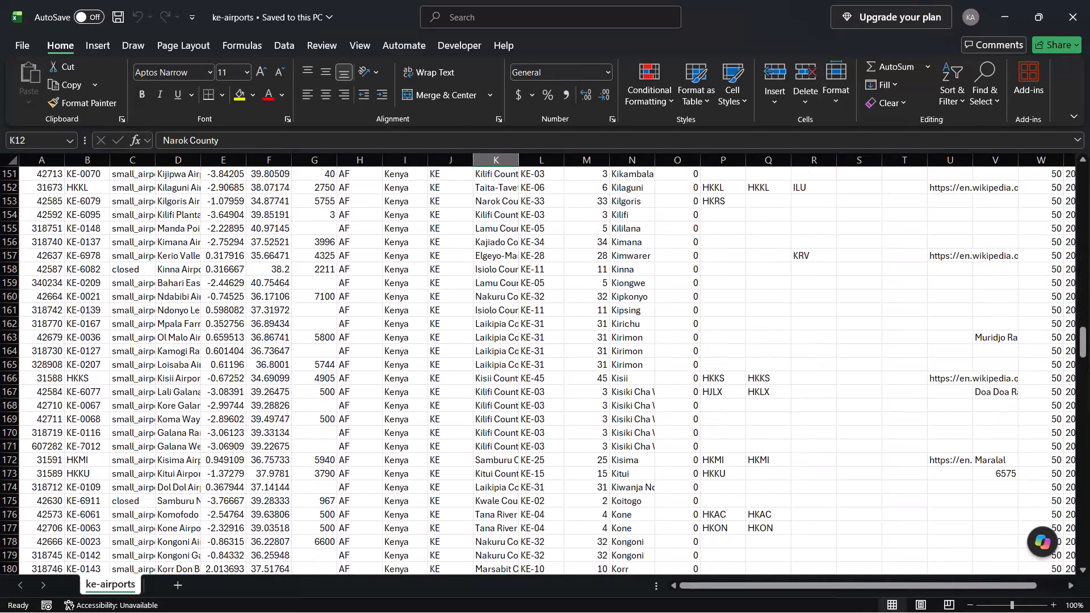
scroll(379, 328, up, 20)
scroll(379, 328, up, 12)
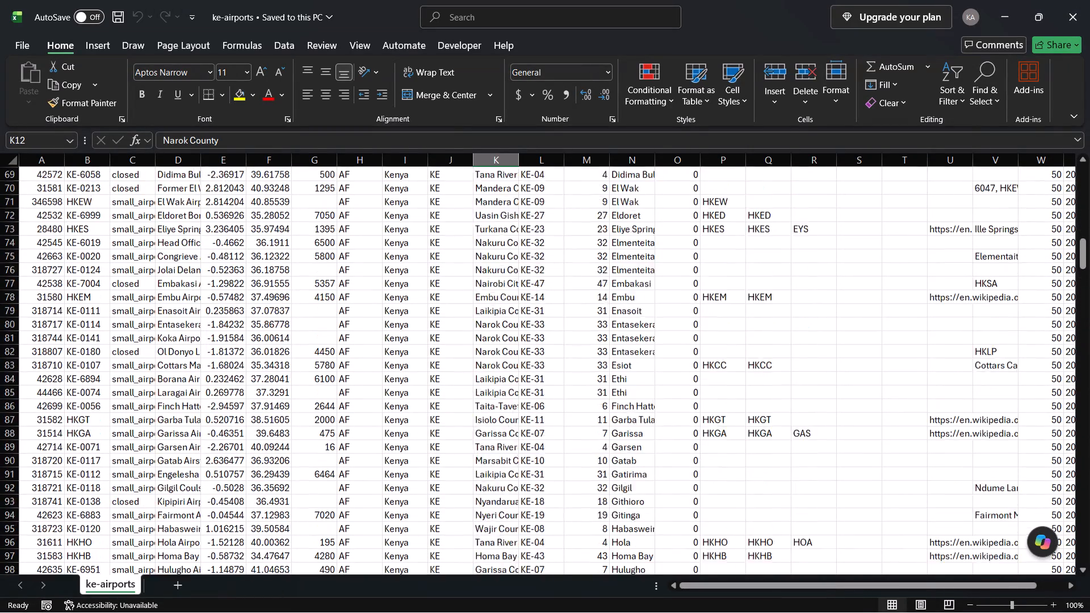
scroll(371, 328, up, 20)
scroll(371, 328, up, 18)
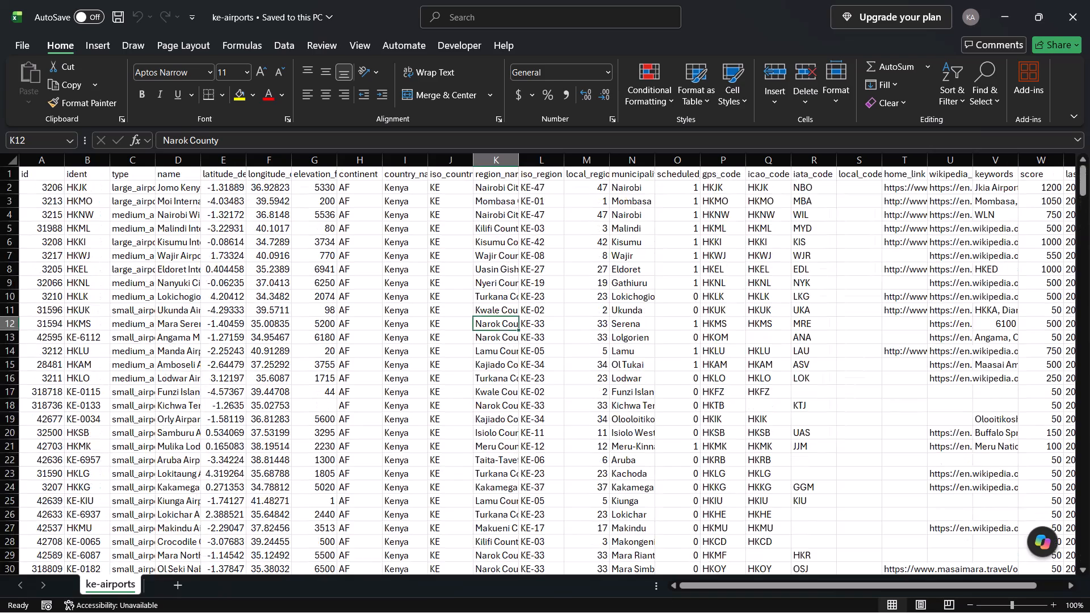
scroll(371, 328, up, 2)
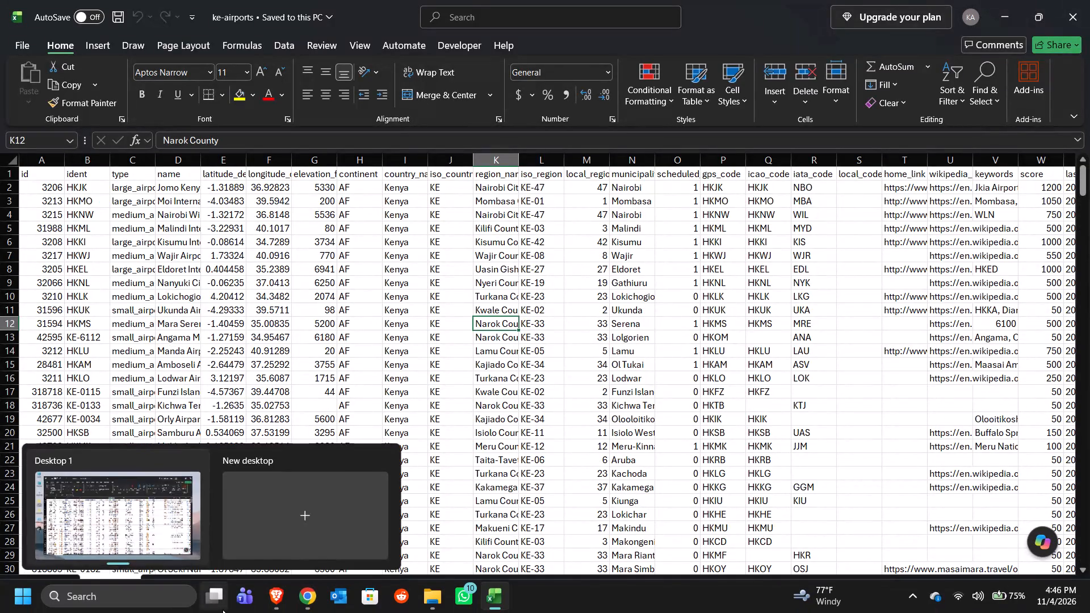
Look through the remaining airport rows in the ke-airports sheet for IATA codes, ending on the NYE code.
scroll(802, 408, down, 3)
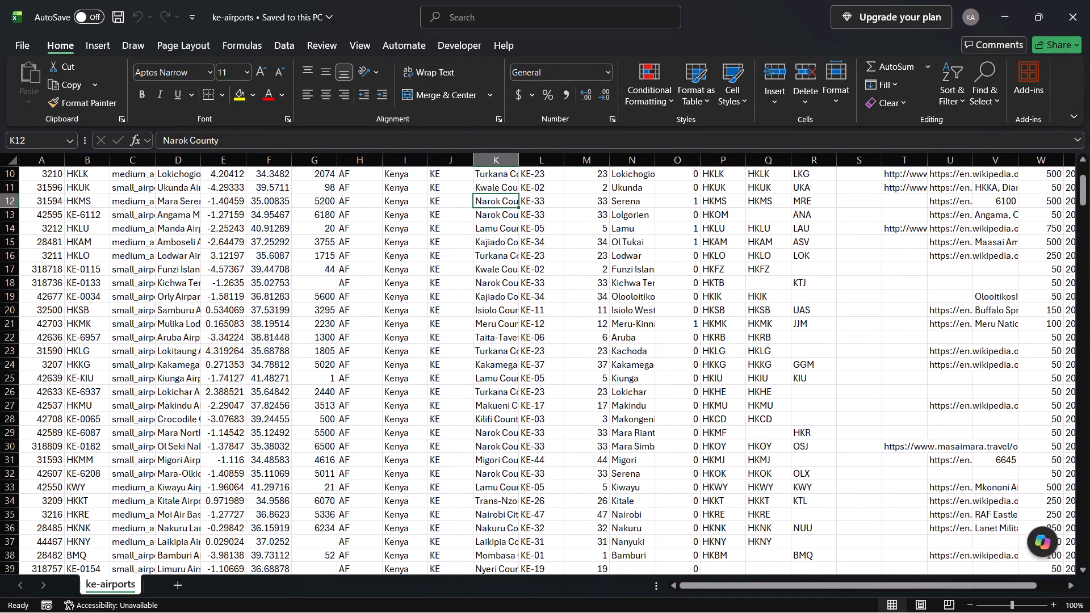
scroll(807, 456, down, 10)
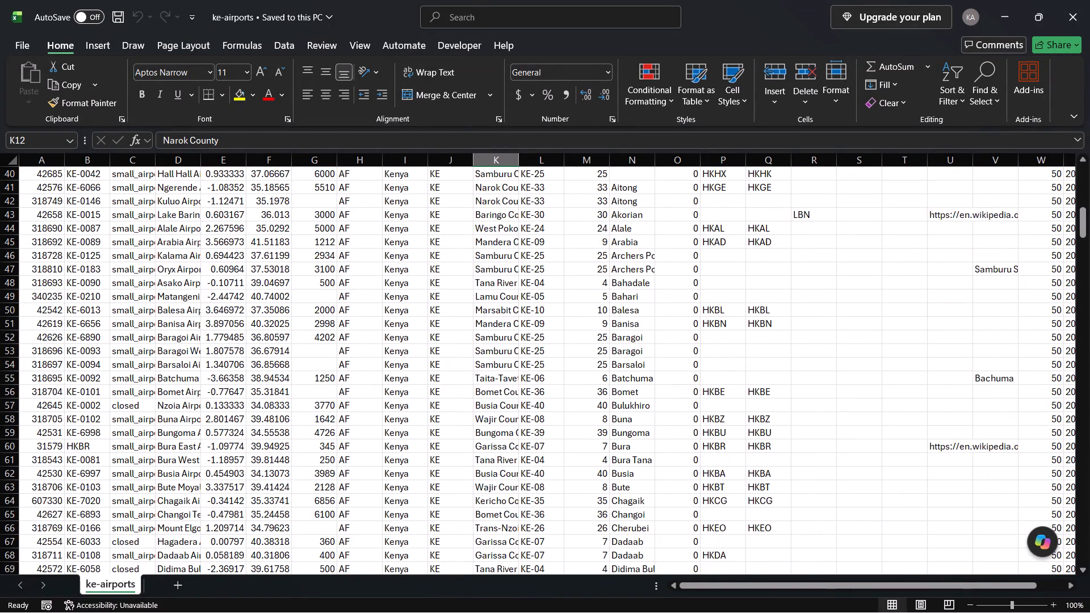
scroll(807, 456, down, 12)
scroll(807, 458, down, 9)
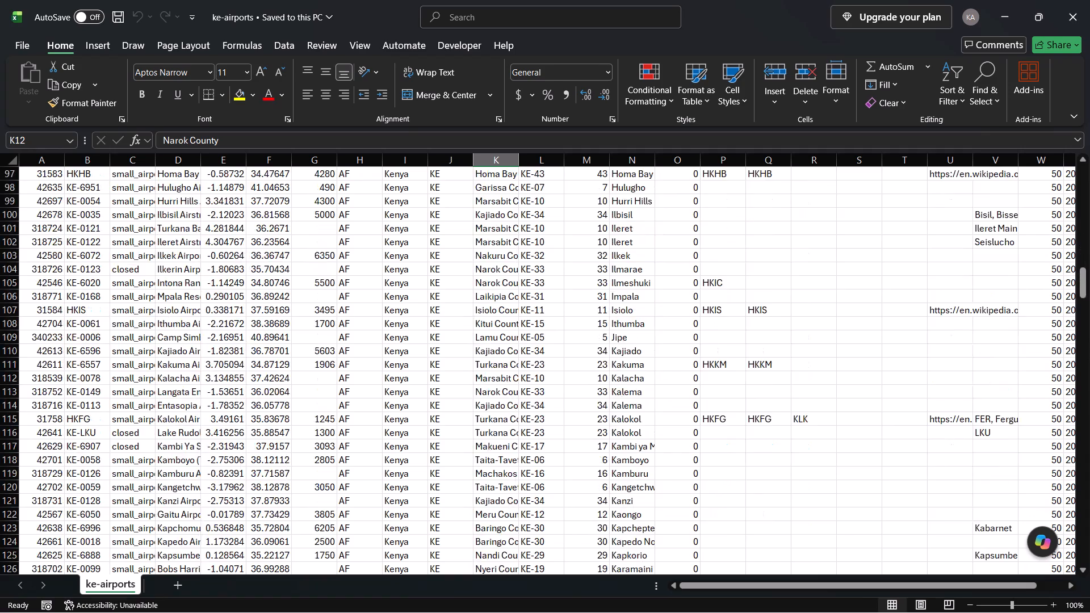
scroll(806, 459, down, 11)
scroll(806, 459, down, 20)
scroll(806, 459, down, 6)
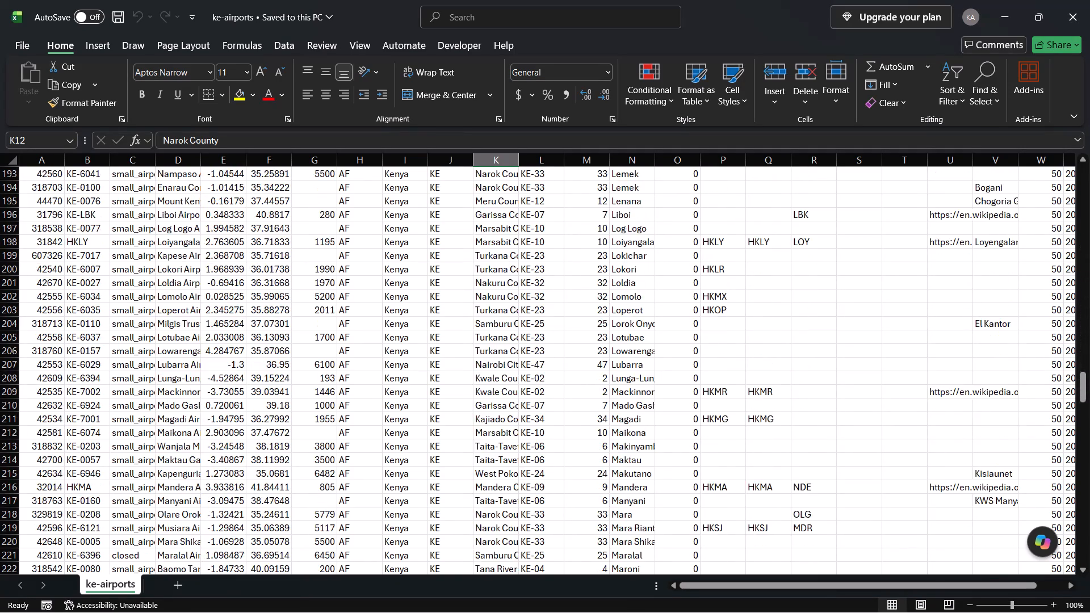
scroll(805, 460, down, 15)
scroll(802, 462, down, 14)
scroll(796, 468, down, 7)
scroll(793, 472, up, 18)
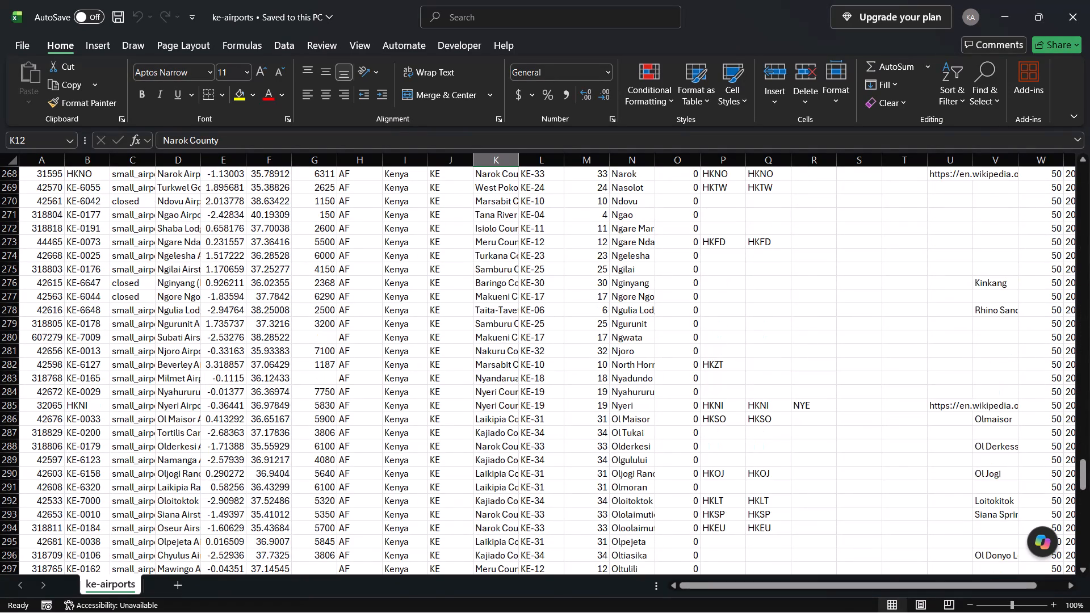
click(808, 402)
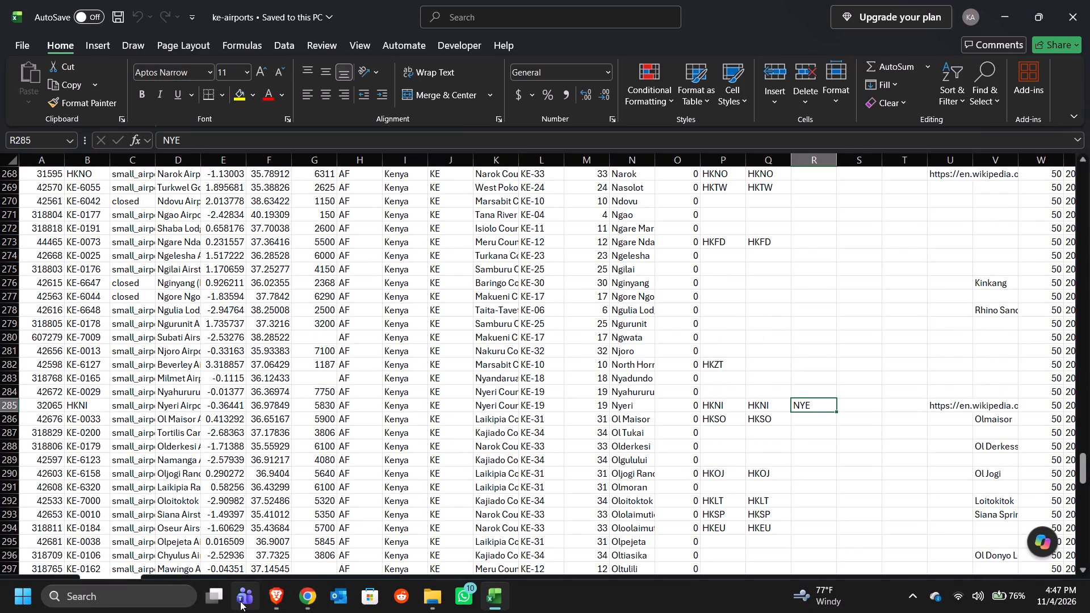
Switch to KE_AERODROME_DATA in Chrome and enter Nyeri as the full name for code NYE.
click(299, 599)
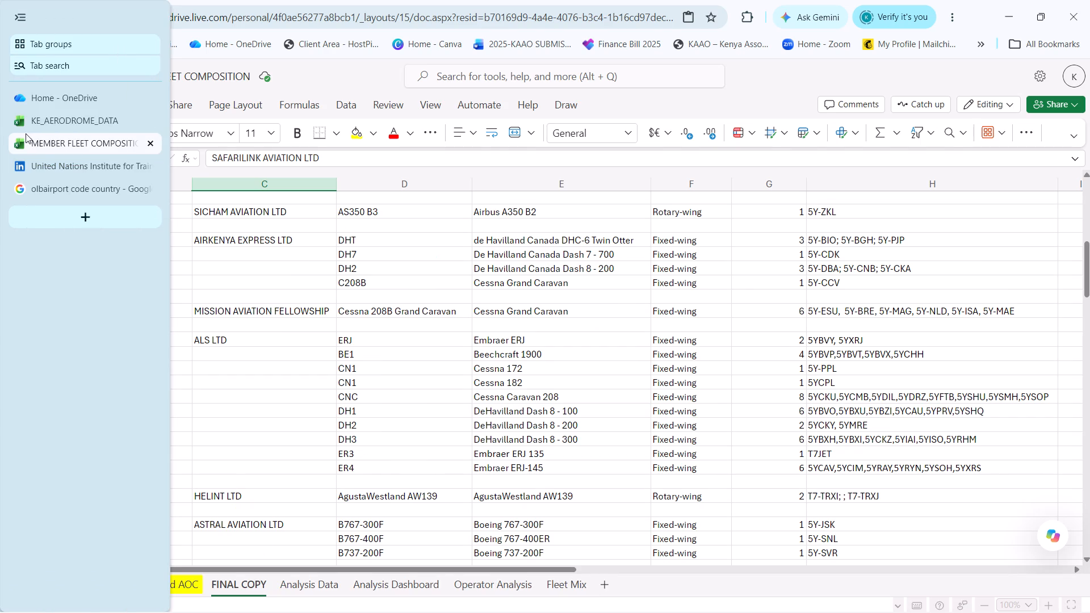
click(31, 124)
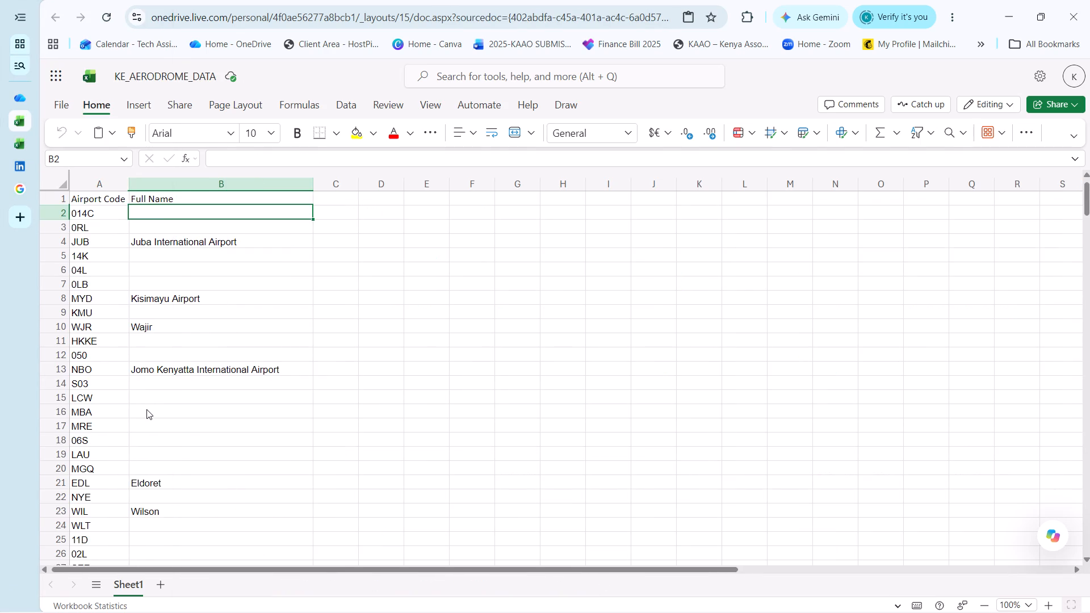
scroll(138, 413, up, 1)
scroll(132, 424, down, 2)
click(150, 490)
click(166, 498)
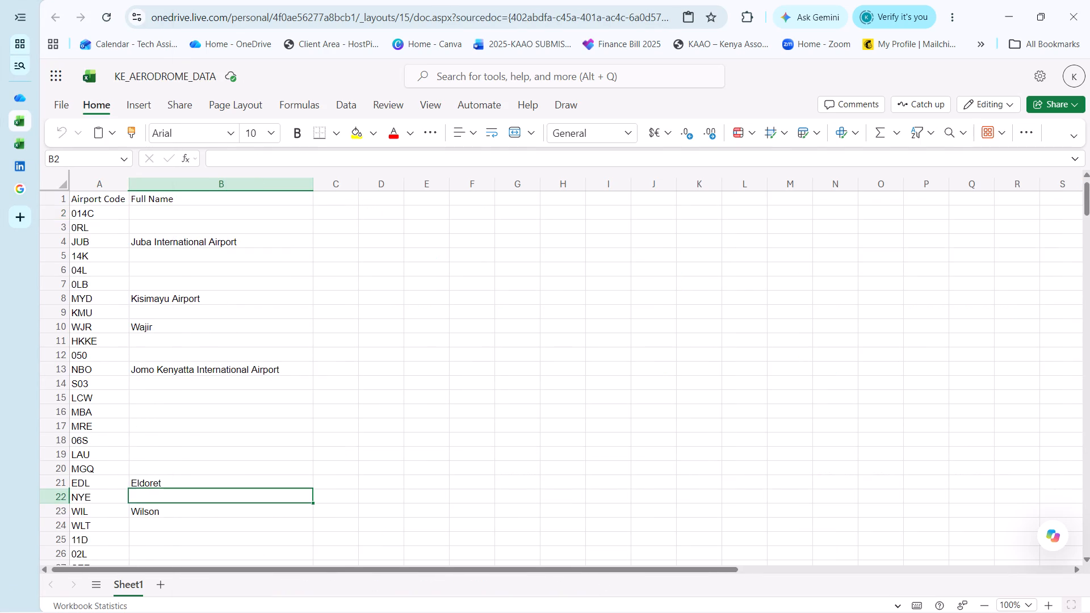
key(ctrl+v)
key(shift+n)
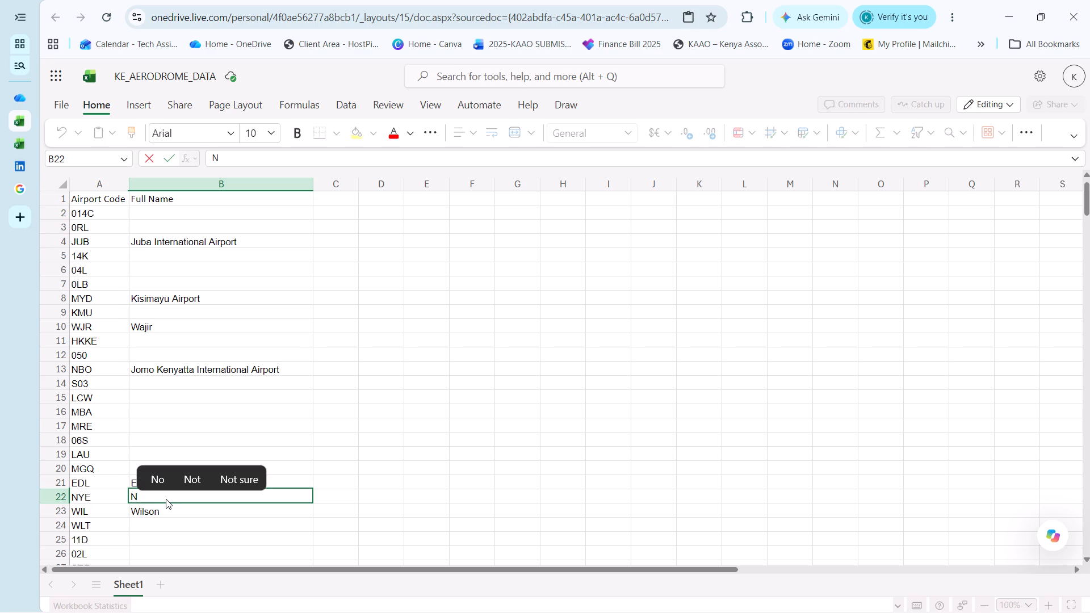
text(yeri)
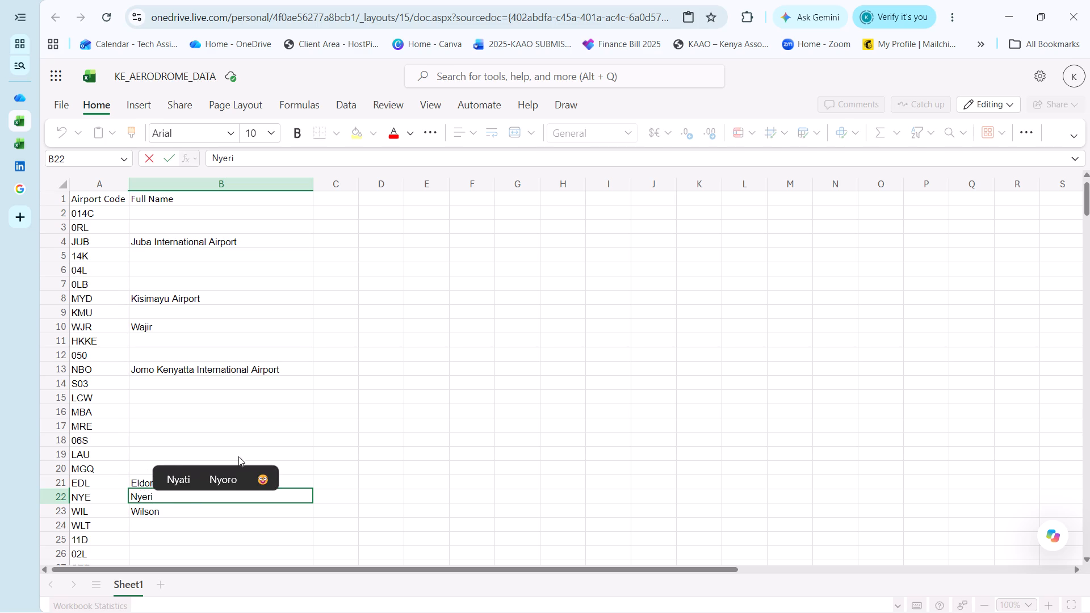
Check the NYE airport's full name in ke-airports, and extend its entry in KE_AERODROME_DATA to Nyeri Airport.
click(508, 593)
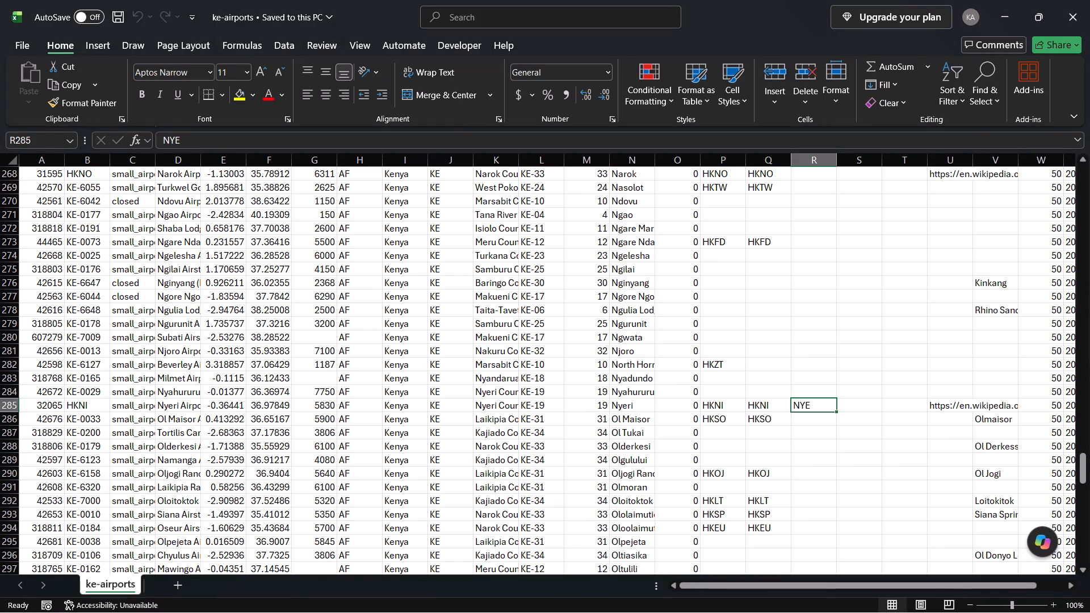
click(178, 409)
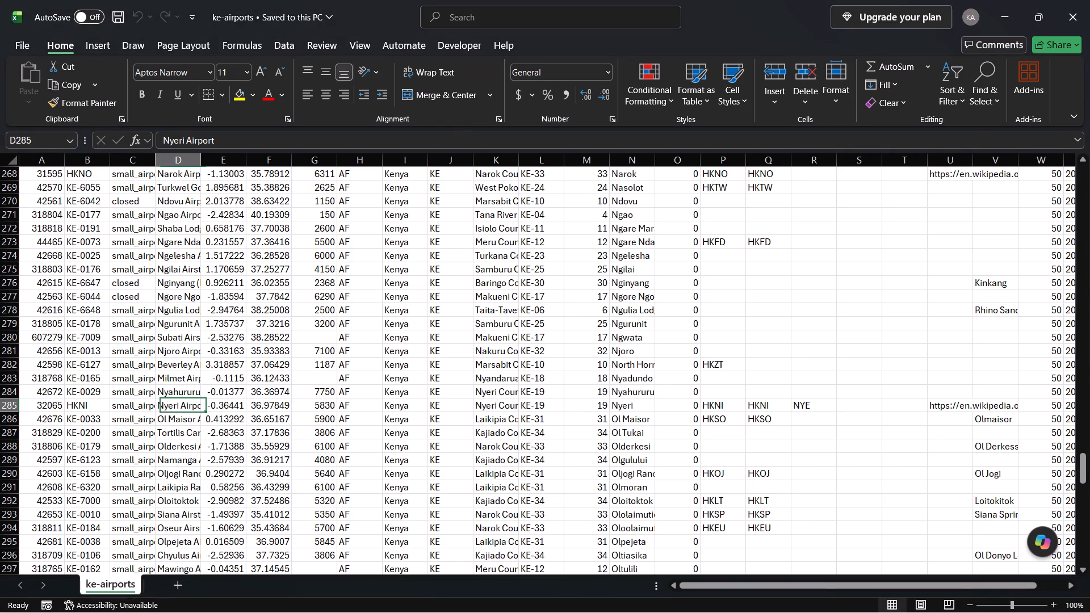
click(224, 142)
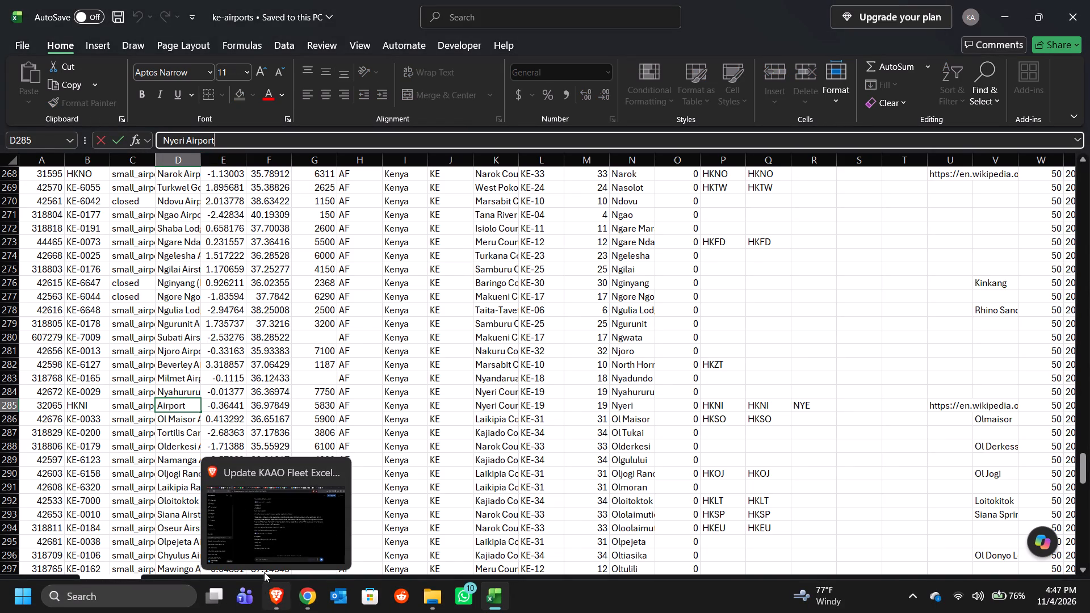
click(312, 598)
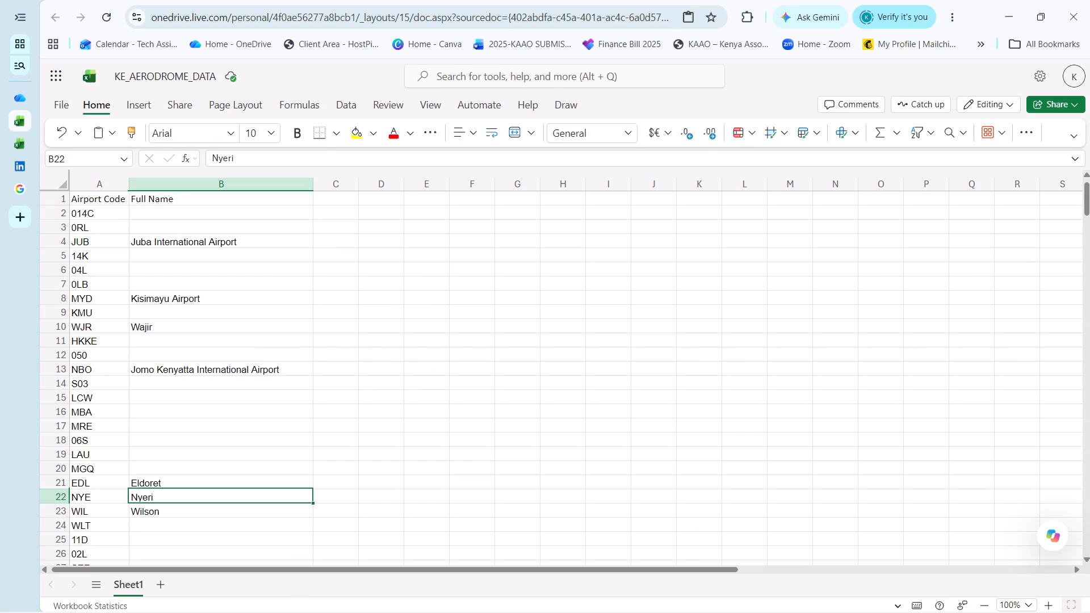
click(261, 159)
click(261, 159)
key(space)
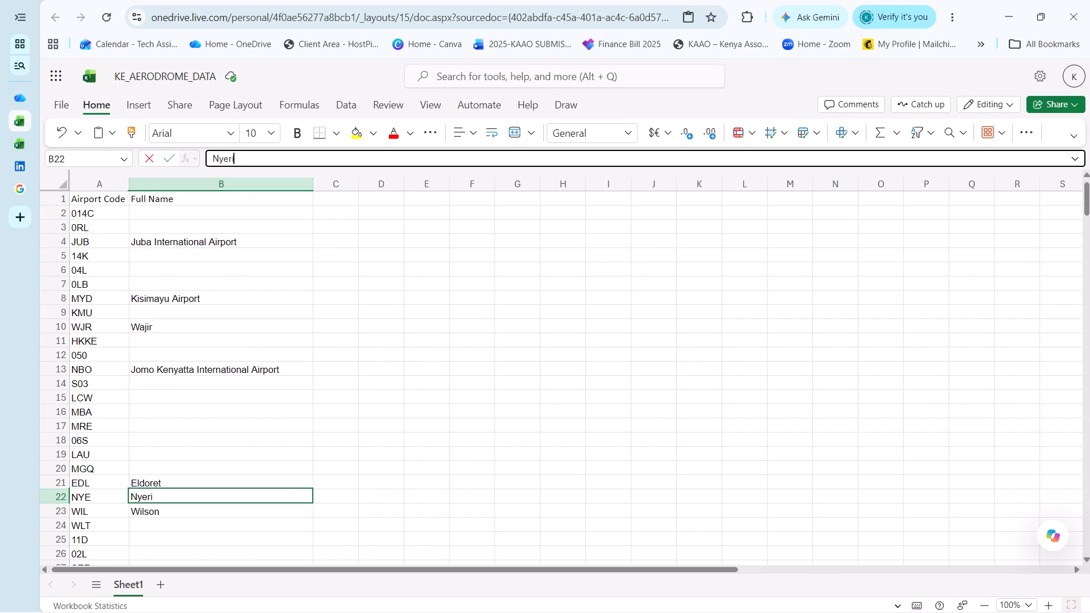
text(Airport)
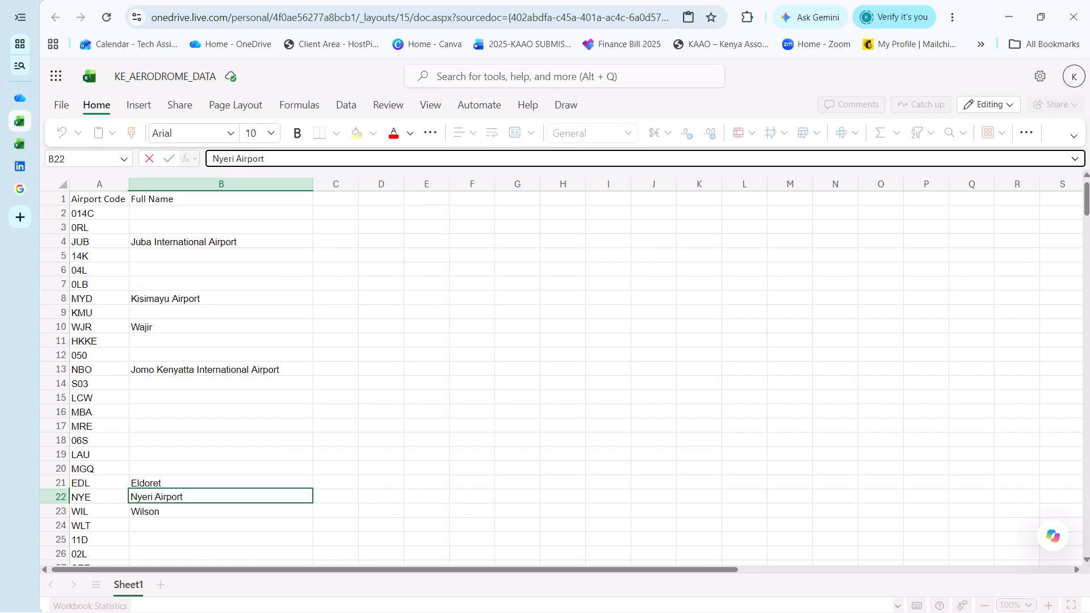
key(Return)
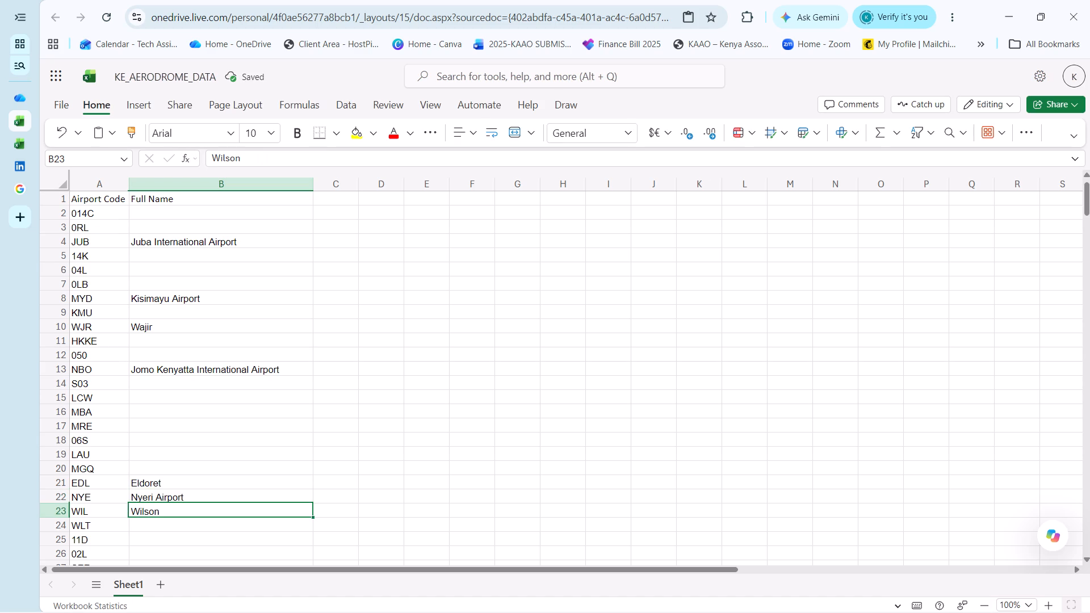
Extend the full name for code WIL to Wilson Airport.
click(191, 513)
click(283, 152)
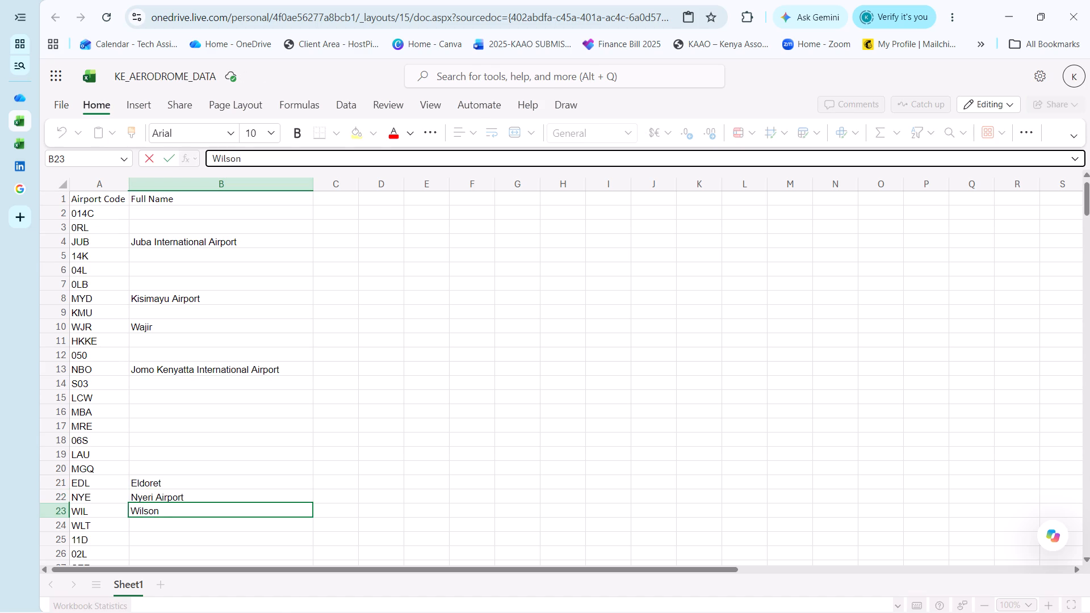
key(space)
text(Airport)
key(Return)
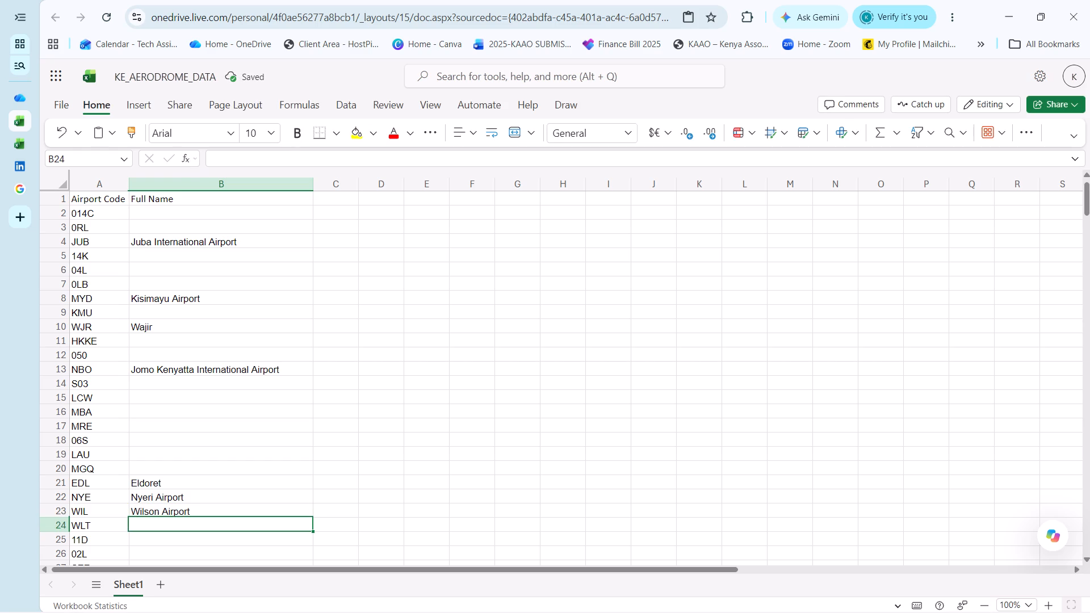
Extend the full name for code EDL to "Eldoret International Aiport".
click(198, 484)
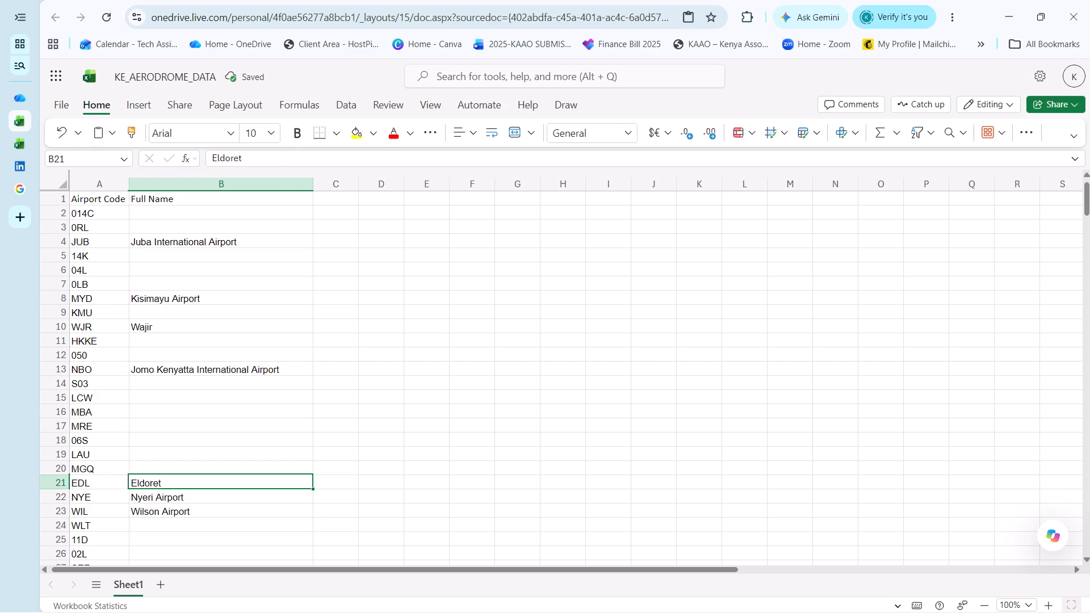
click(281, 158)
key(space)
text(Inetr)
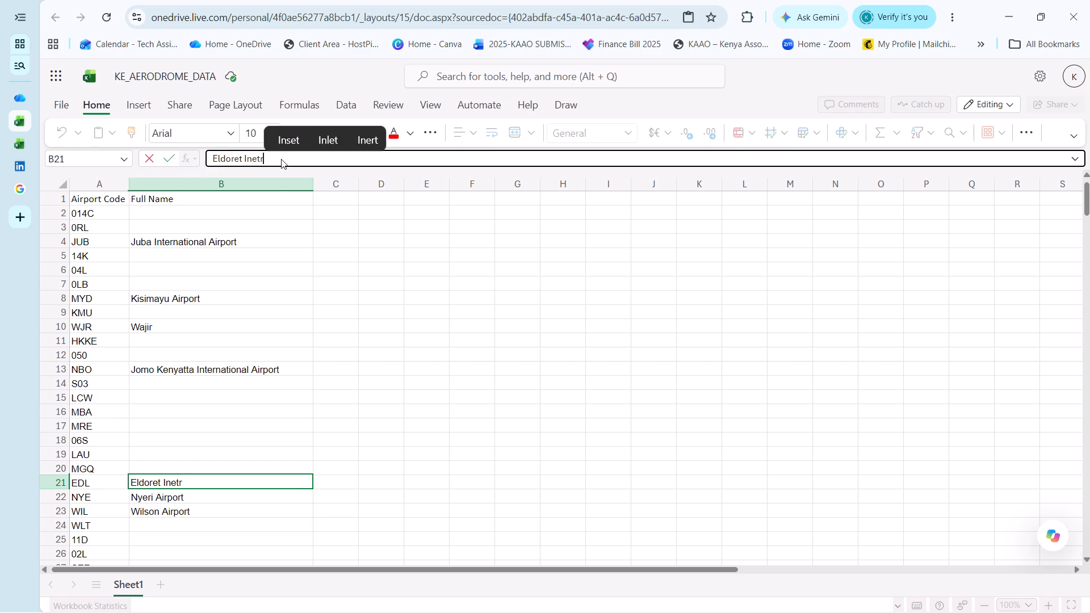
key(BackSpace)
key(BackSpace)
key(BackSpace)
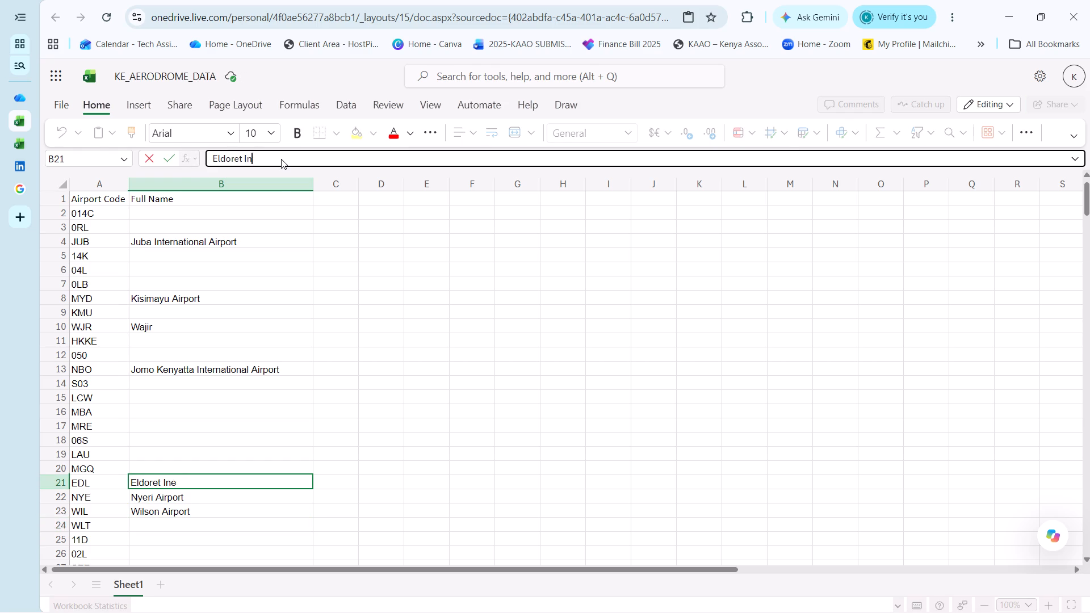
text(ternational)
key(space)
text(Aiport)
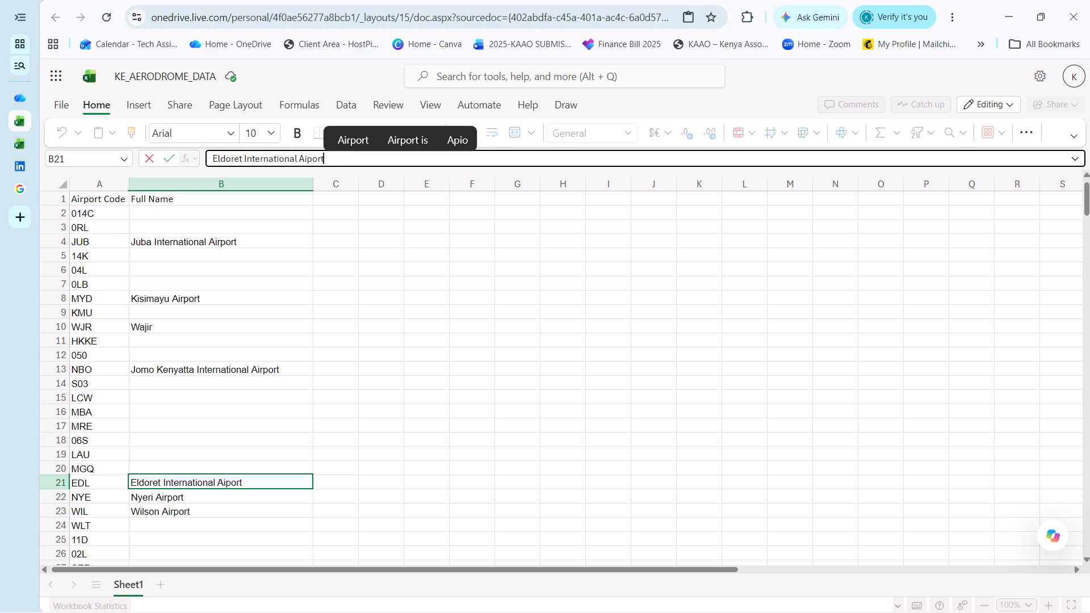
key(Return)
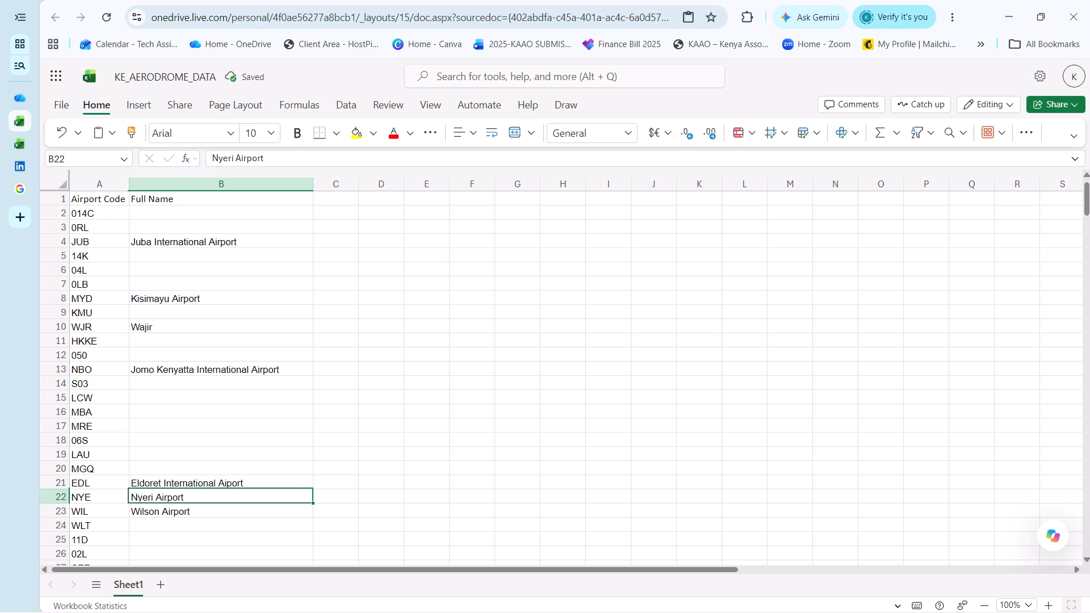
Select the full-name cell for WJR, switch to the ke-airports workbook in Excel, and search its sheet for wjr.
click(167, 471)
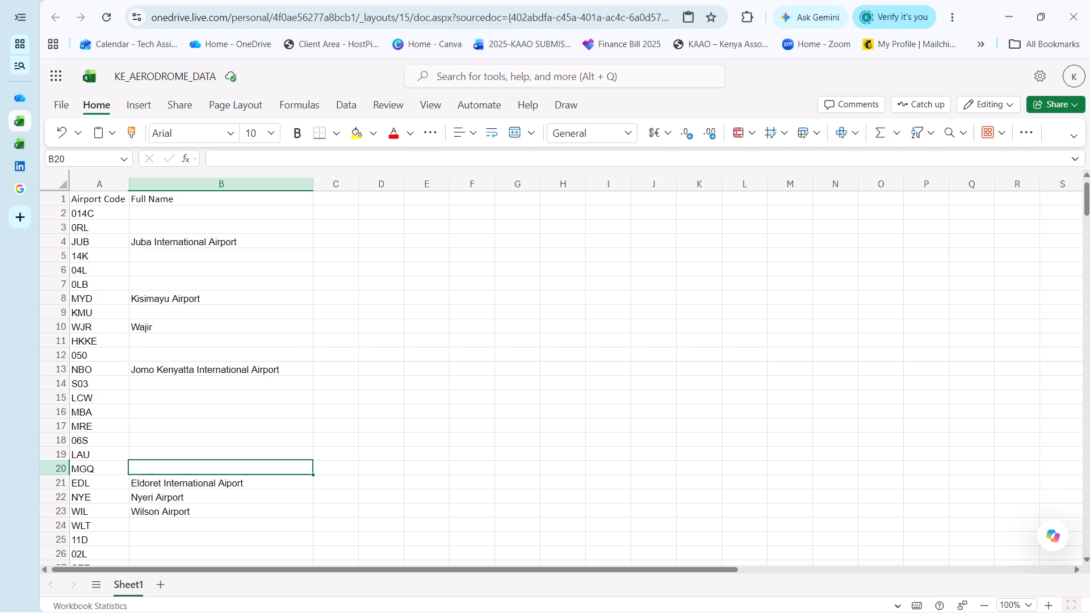
click(179, 332)
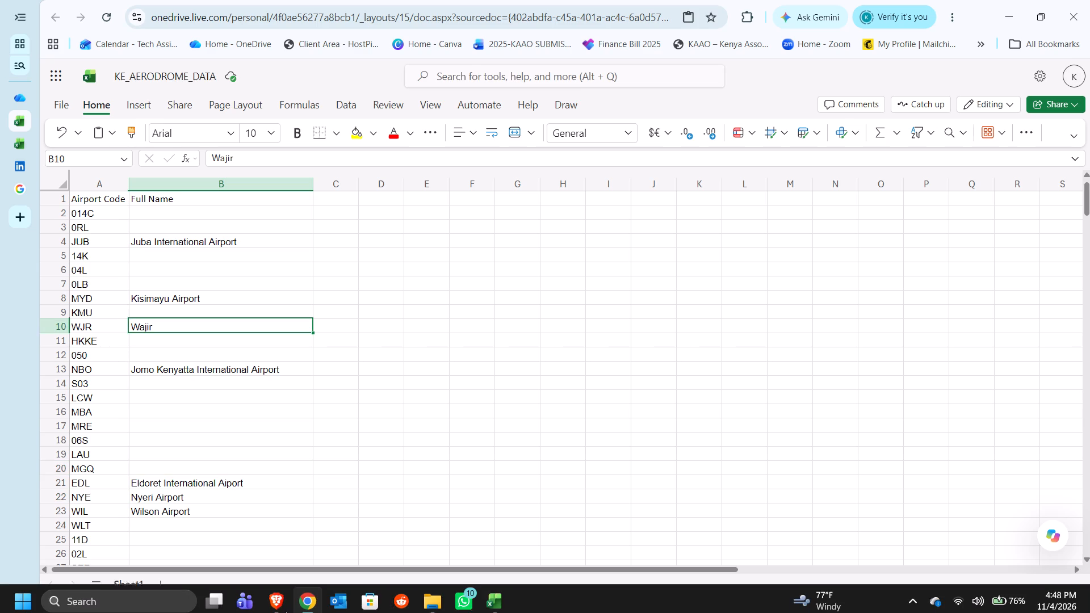
click(489, 608)
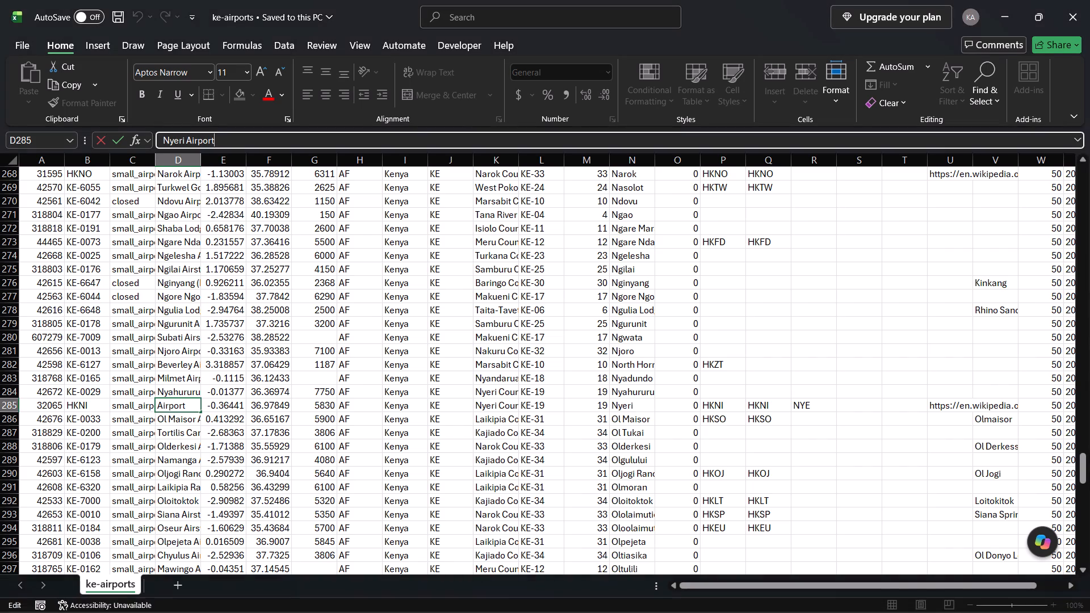
click(788, 295)
key(ctrl+f)
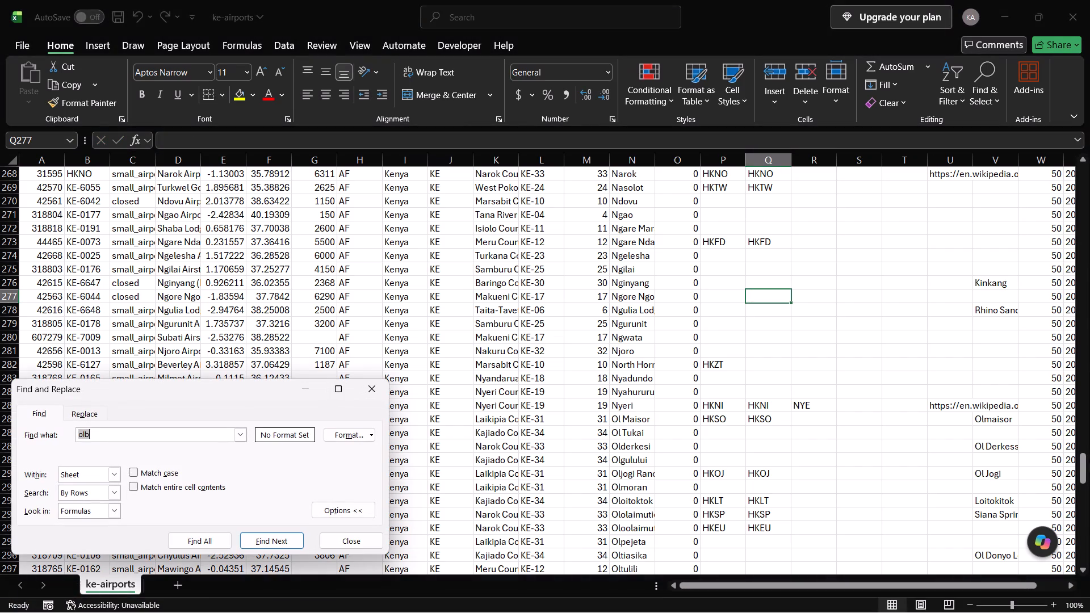
key(ctrl+f)
click(168, 437)
key(BackSpace)
key(BackSpace)
key(BackSpace)
key(BackSpace)
key(BackSpace)
key(BackSpace)
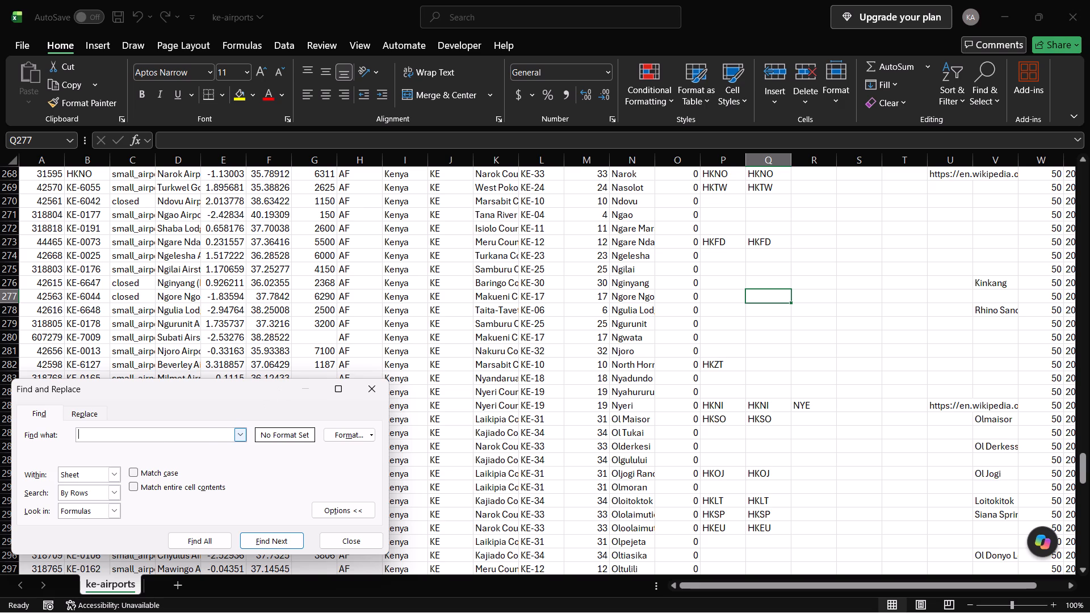
text(wjr)
key(Return)
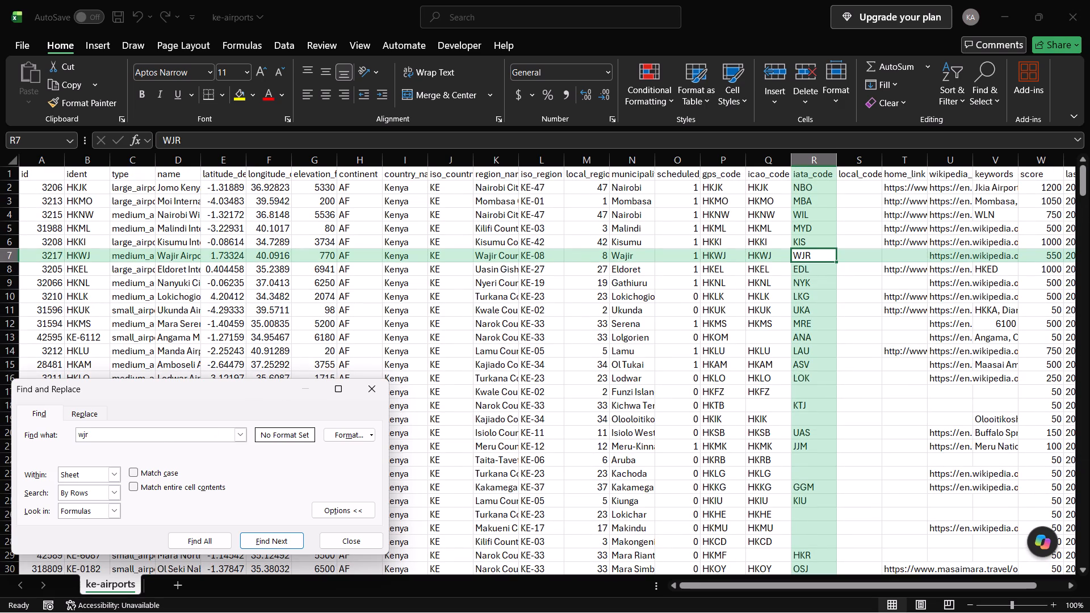
Copy Wajir Airport from the WJR row in ke-airports and replace WJR's full name in KE_AERODROME_DATA in Chrome with it.
click(182, 257)
click(228, 146)
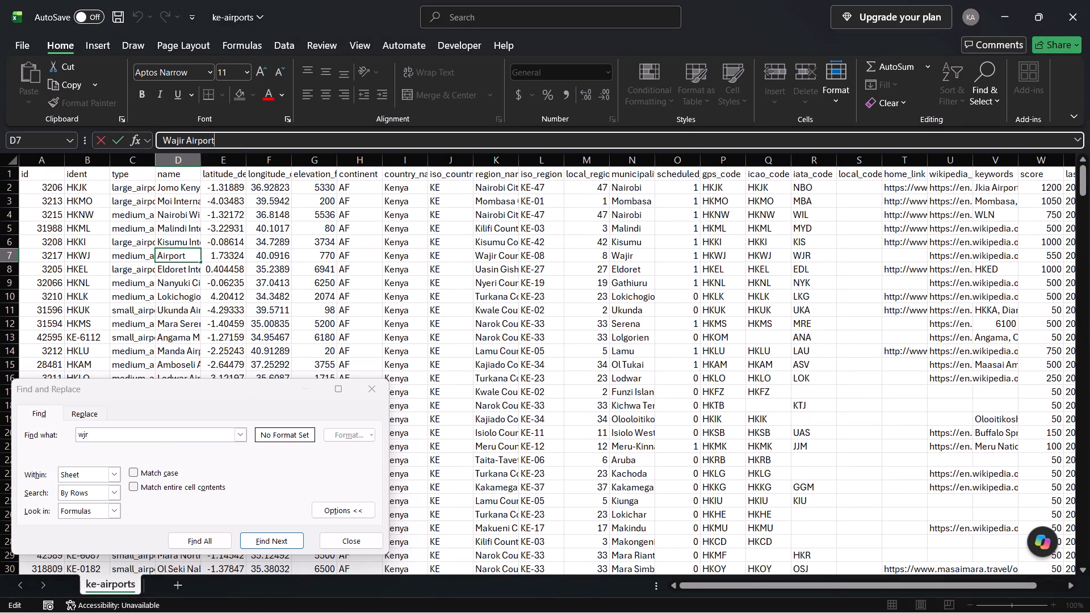
key(ctrl+a)
key(ctrl+c)
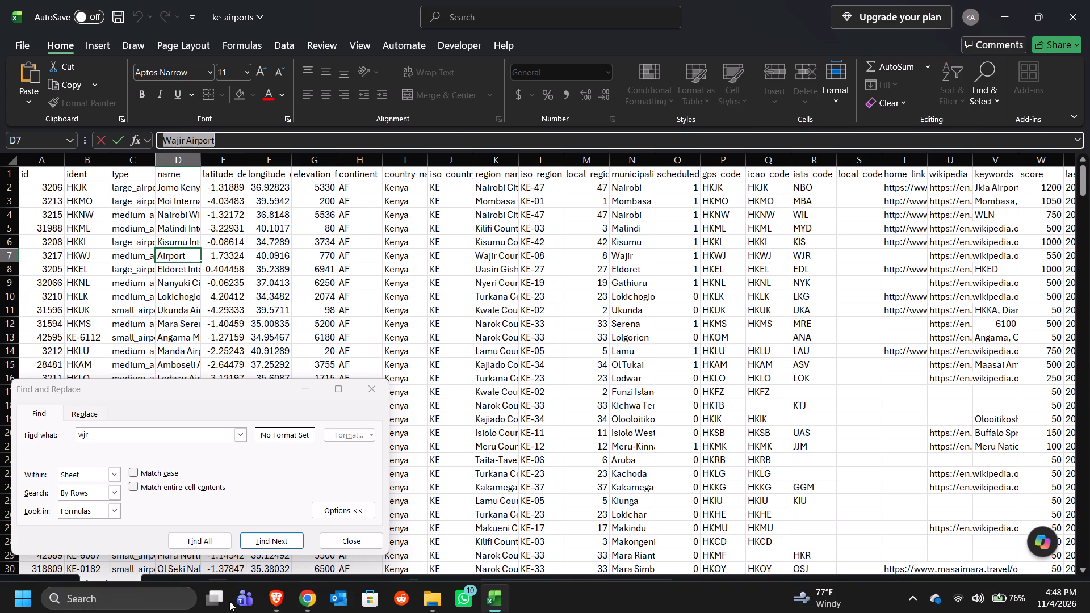
click(303, 606)
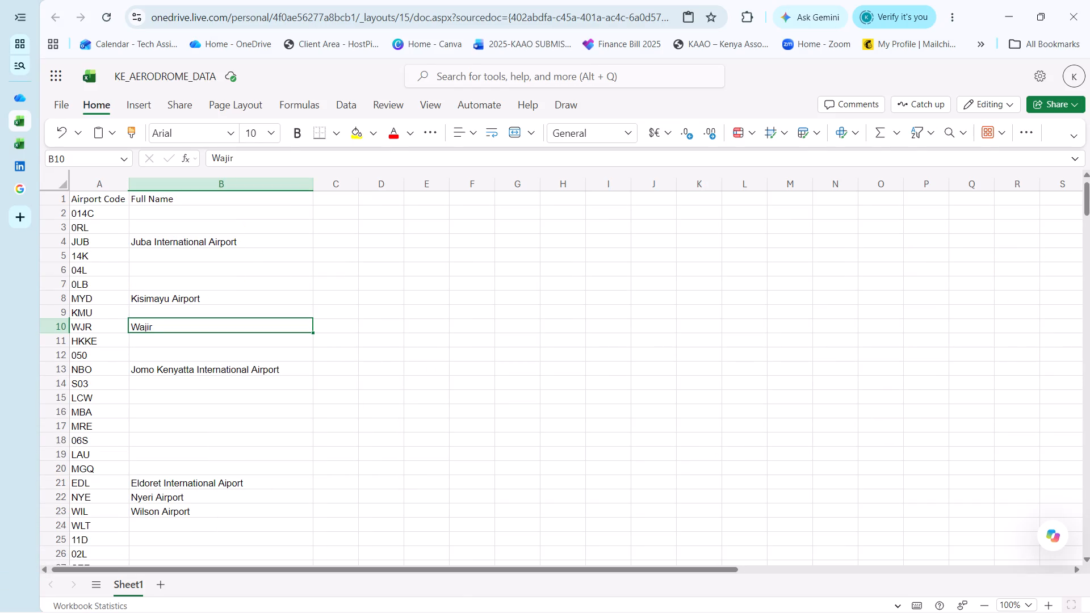
click(261, 154)
key(ctrl+a)
key(BackSpace)
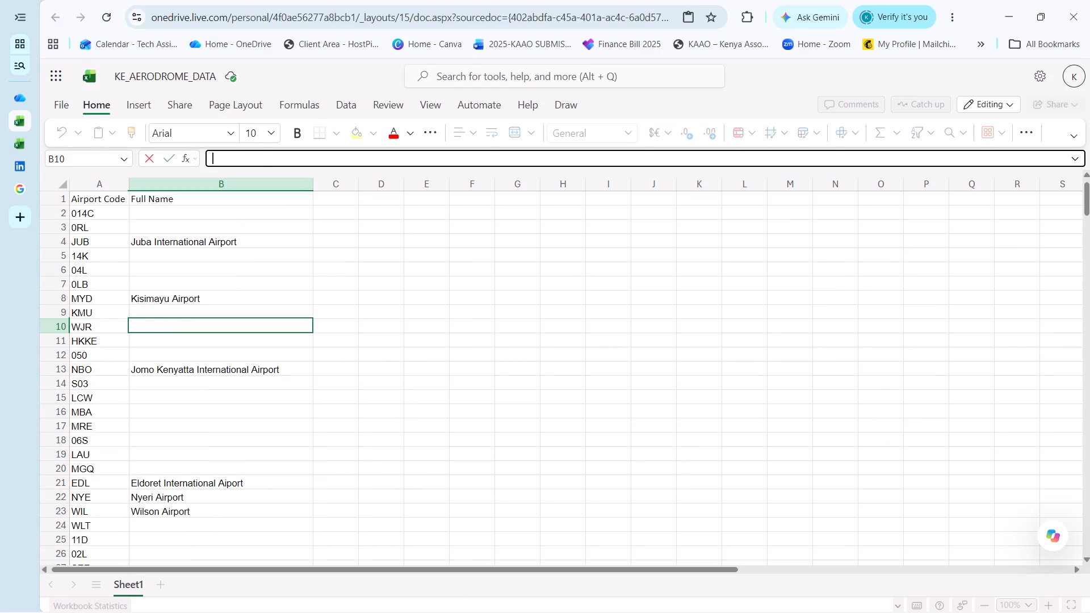
key(ctrl+v)
click(237, 340)
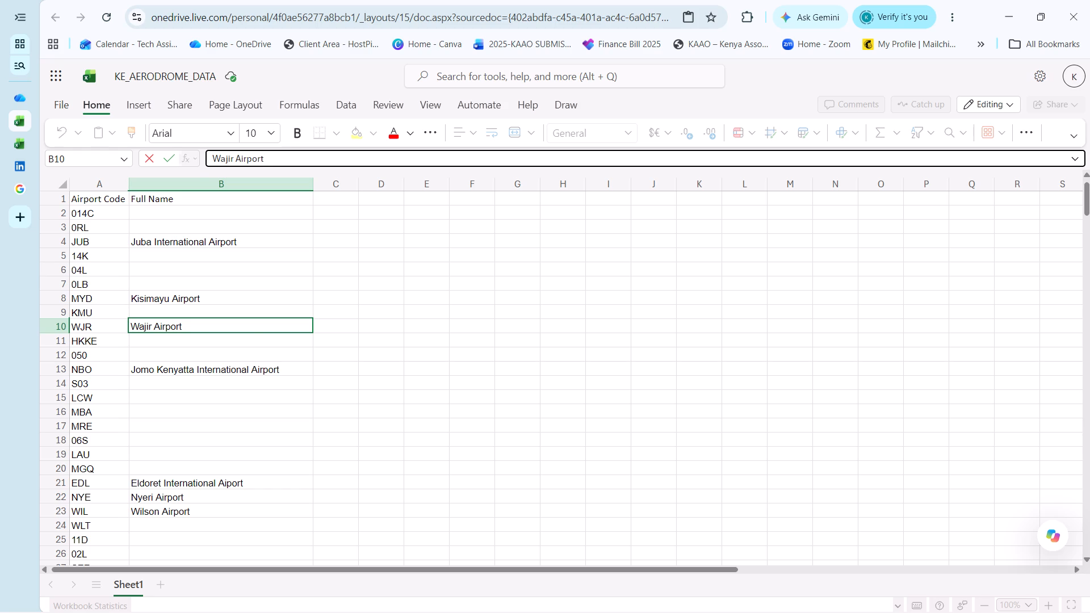
Fill Kisimayu Airport from the MYD row down into the full-name cell for KMU.
click(182, 310)
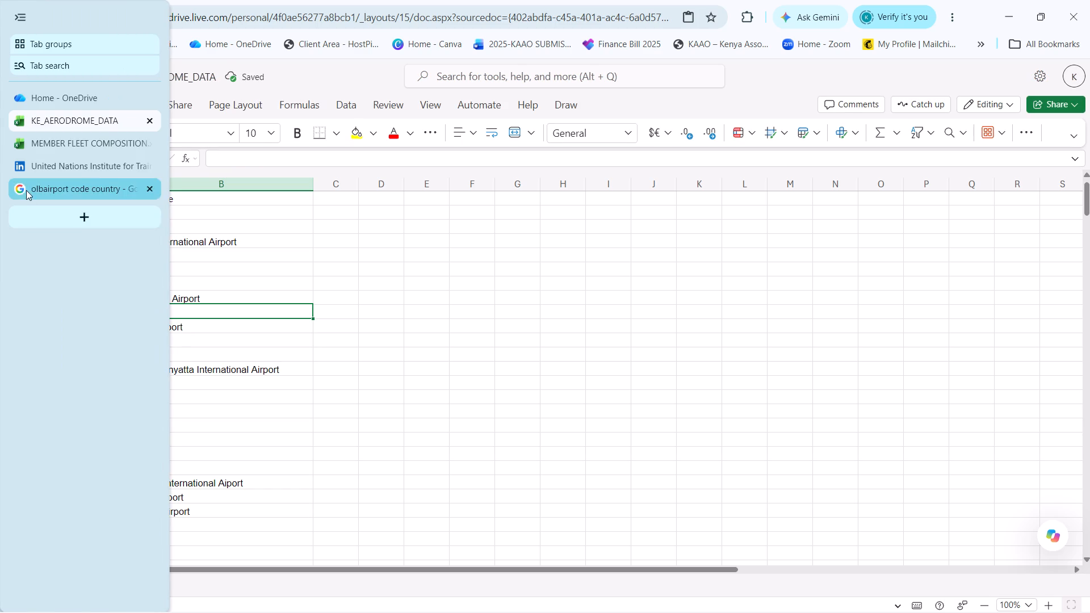
scroll(211, 341, up, 6)
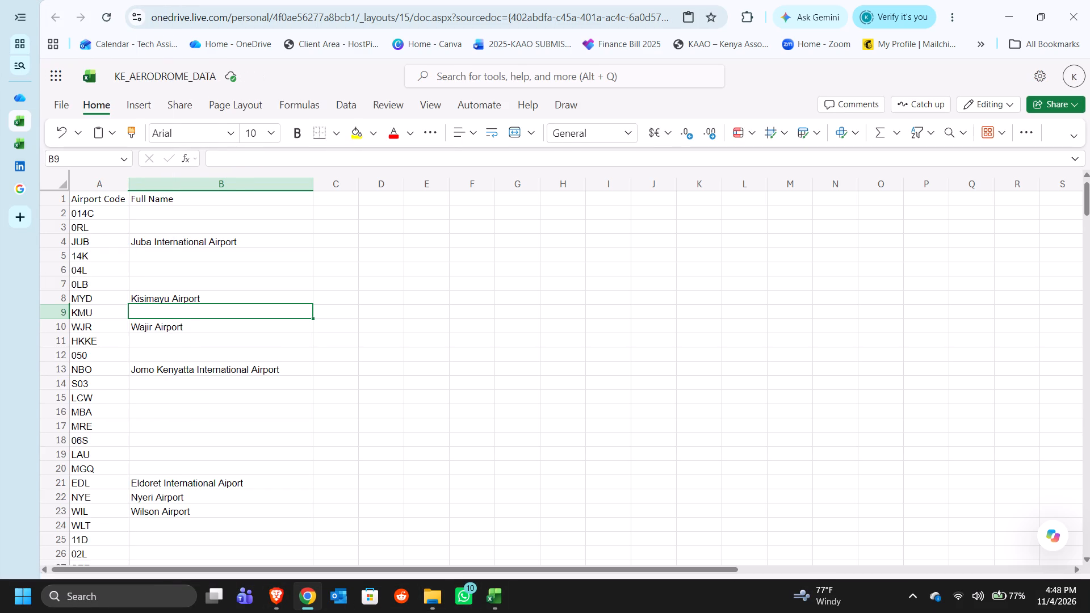
scroll(212, 340, up, 8)
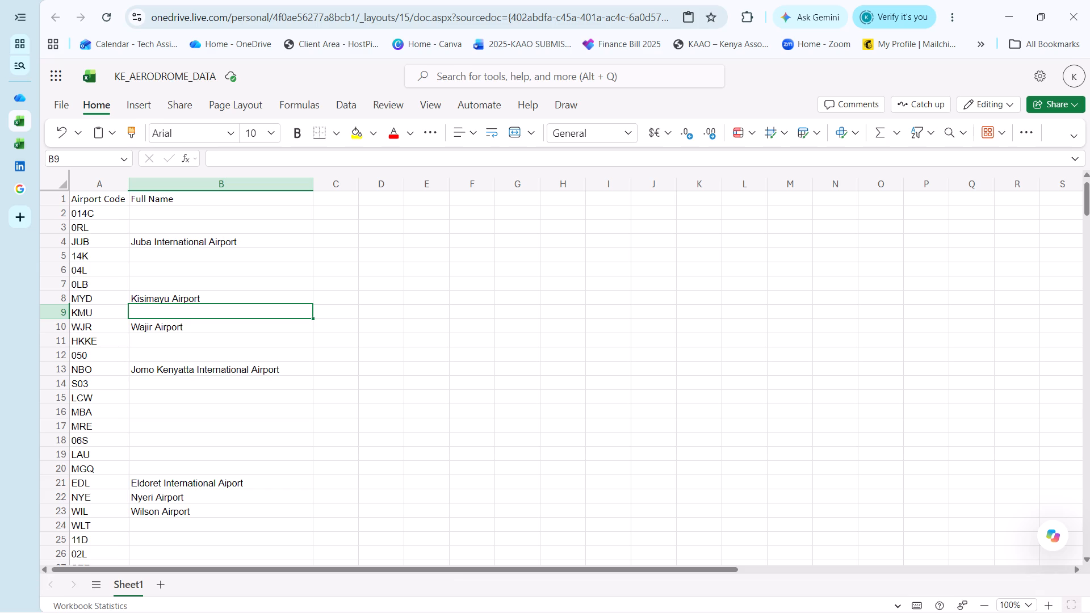
click(170, 298)
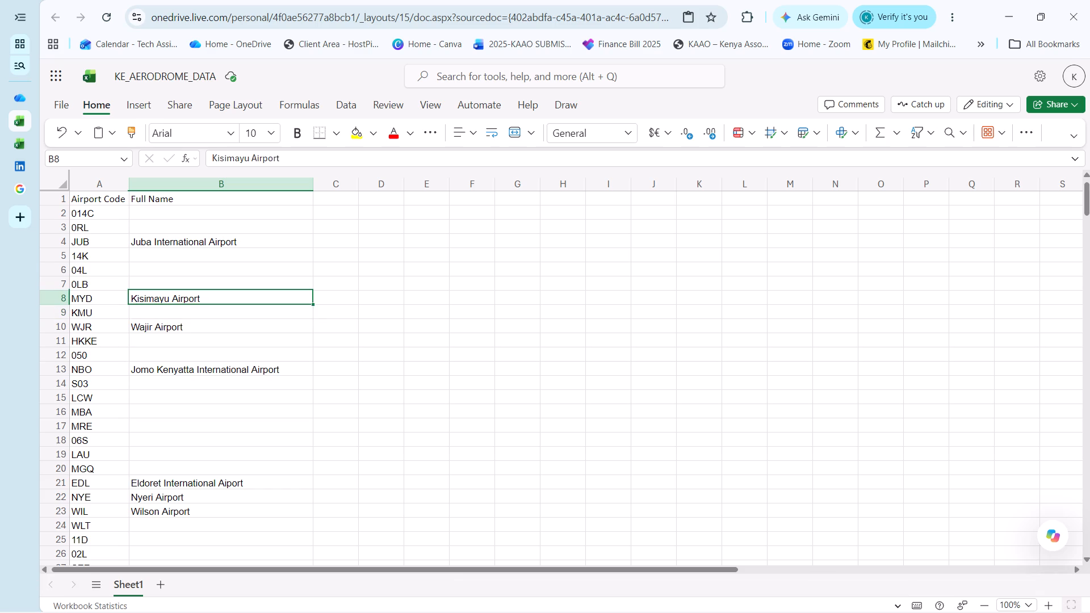
drag(312, 304, 312, 311)
click(255, 294)
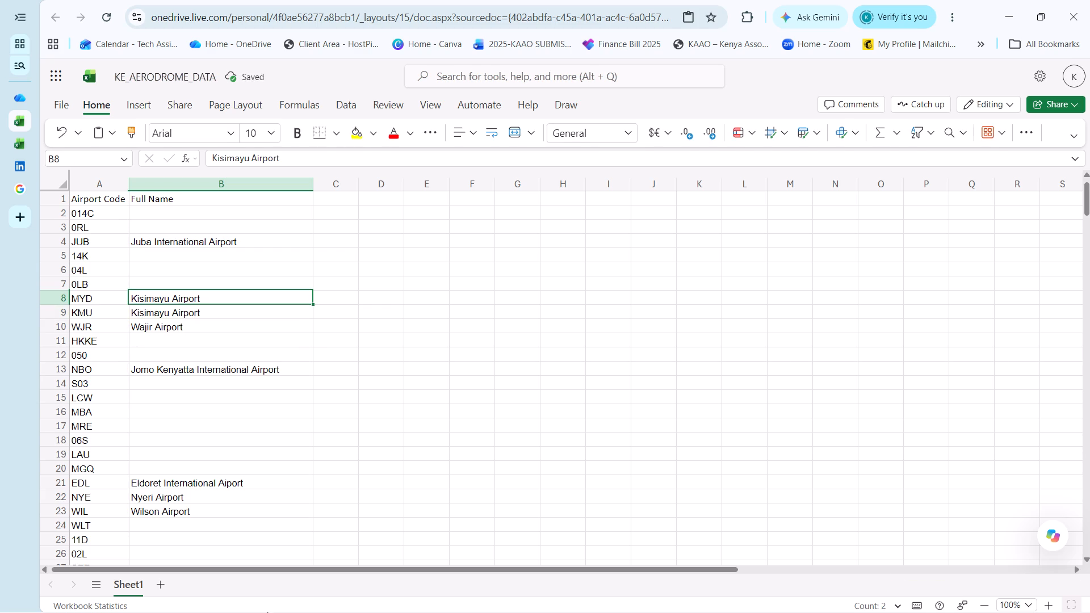
Search ke-airports in Excel for myd and replace MYD's full name in KE_AERODROME_DATA with the copied Malindi International Airport.
click(499, 597)
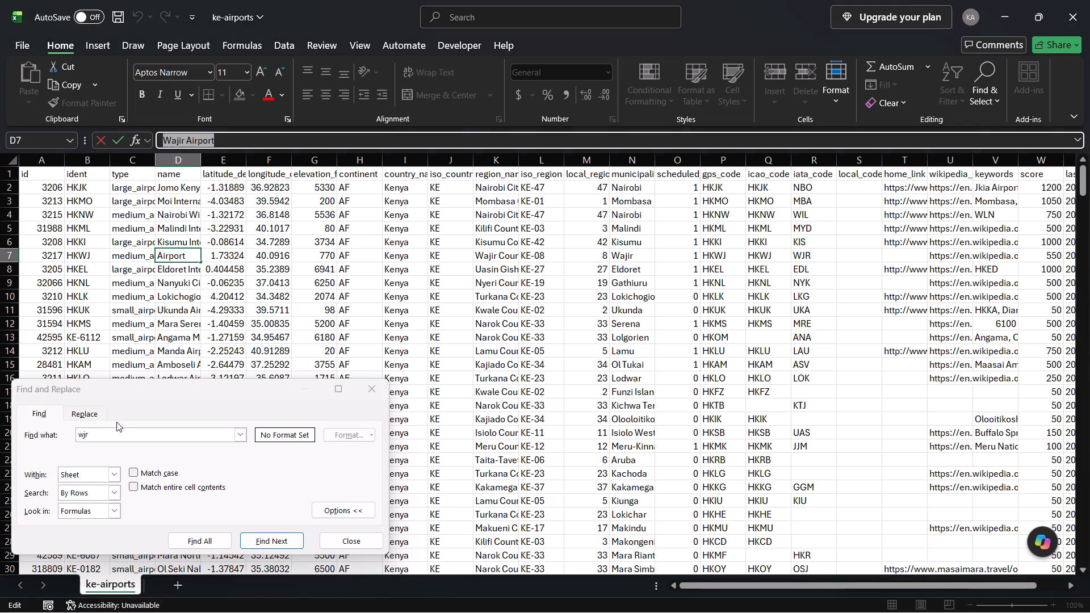
click(115, 430)
key(BackSpace)
key(BackSpace)
key(BackSpace)
key(BackSpace)
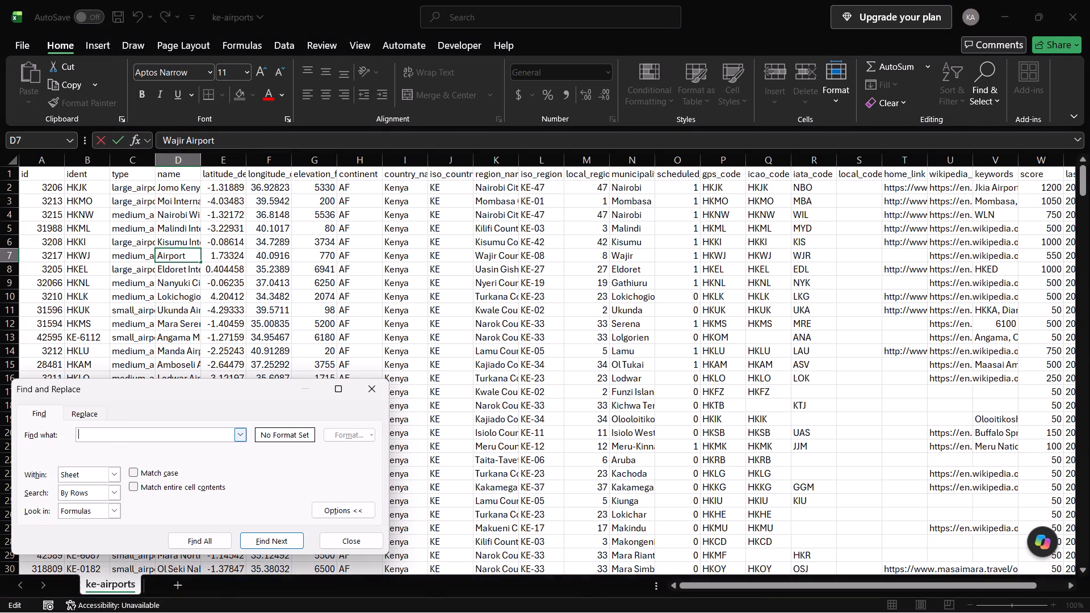
text(myd)
key(Return)
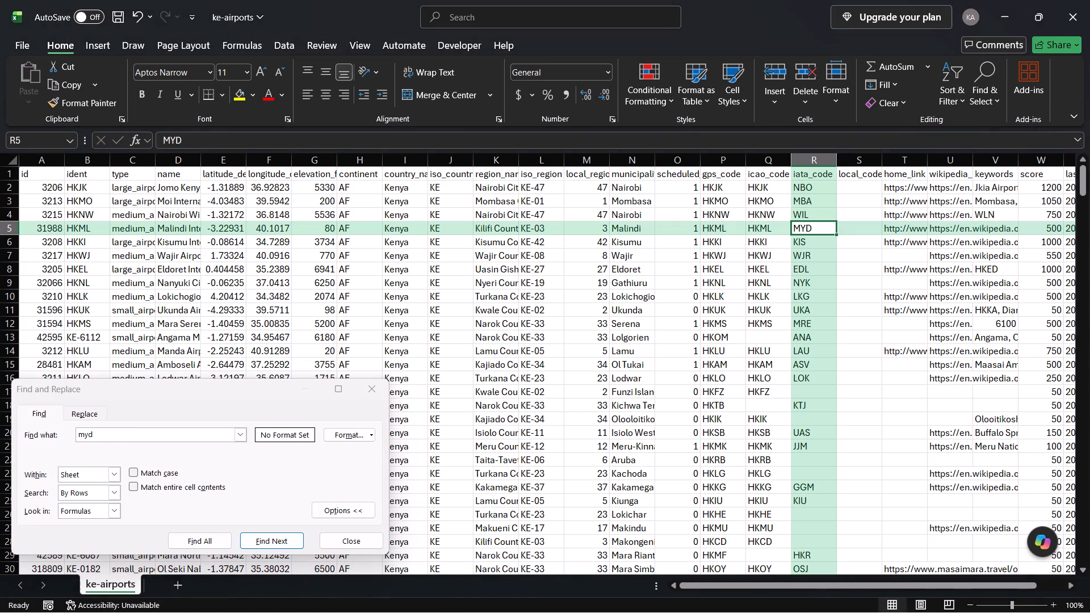
click(172, 232)
click(287, 138)
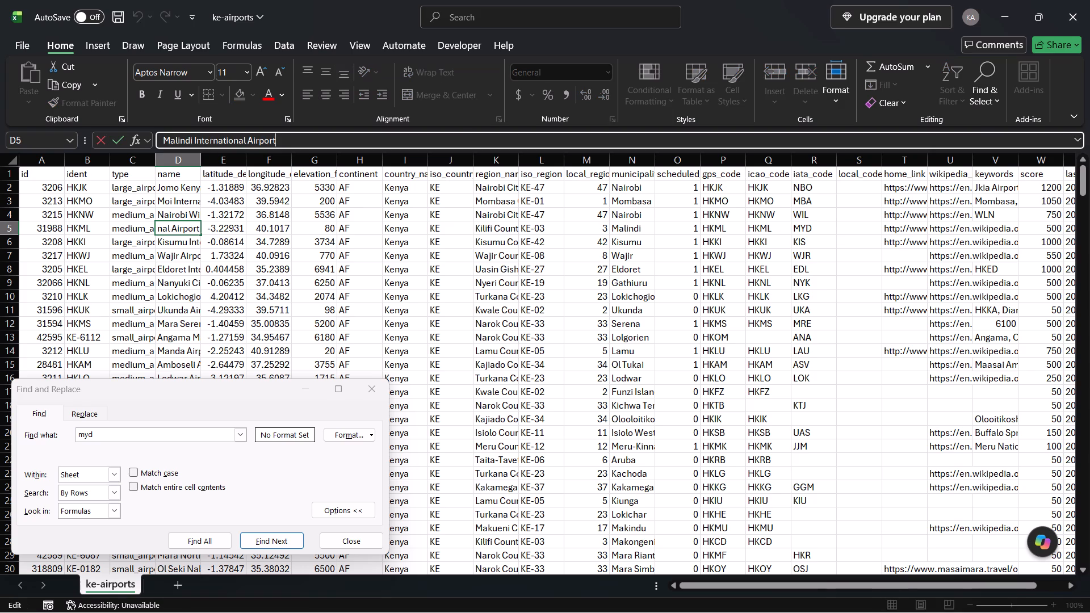
key(ctrl+a)
key(ctrl+c)
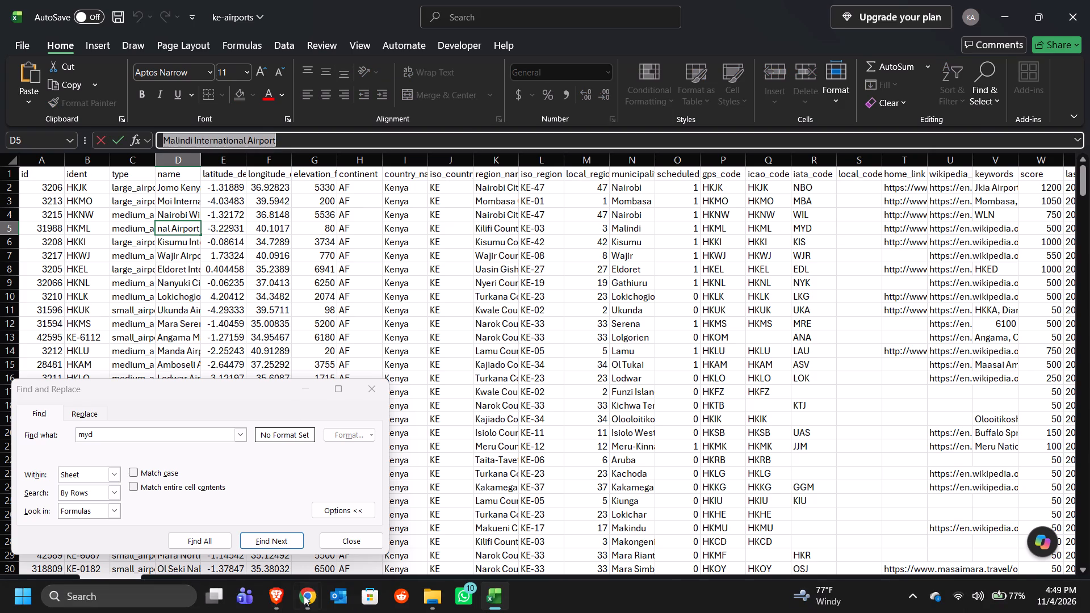
click(270, 598)
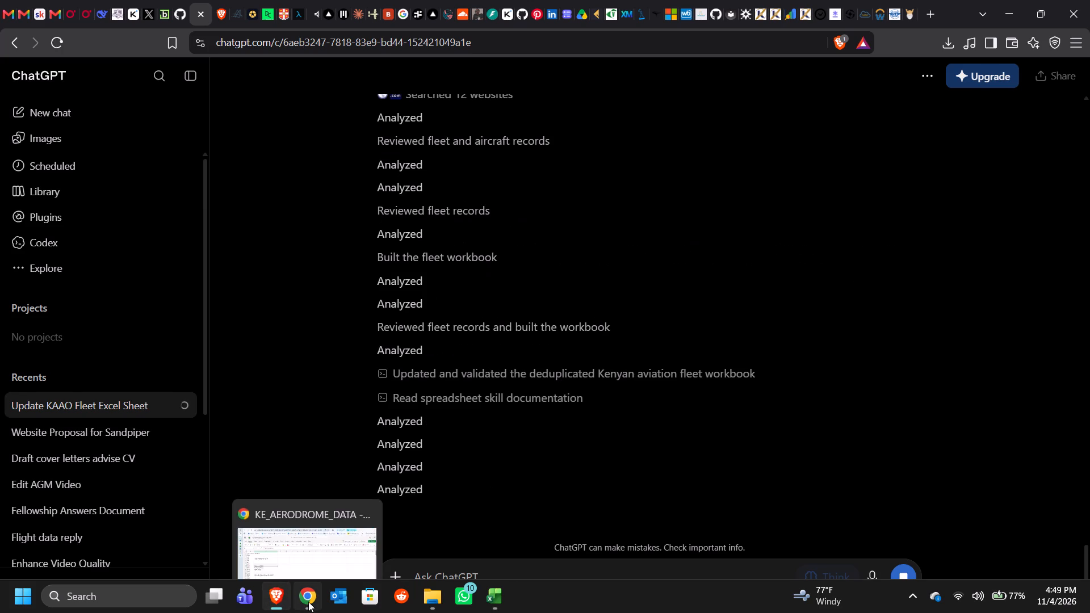
click(307, 536)
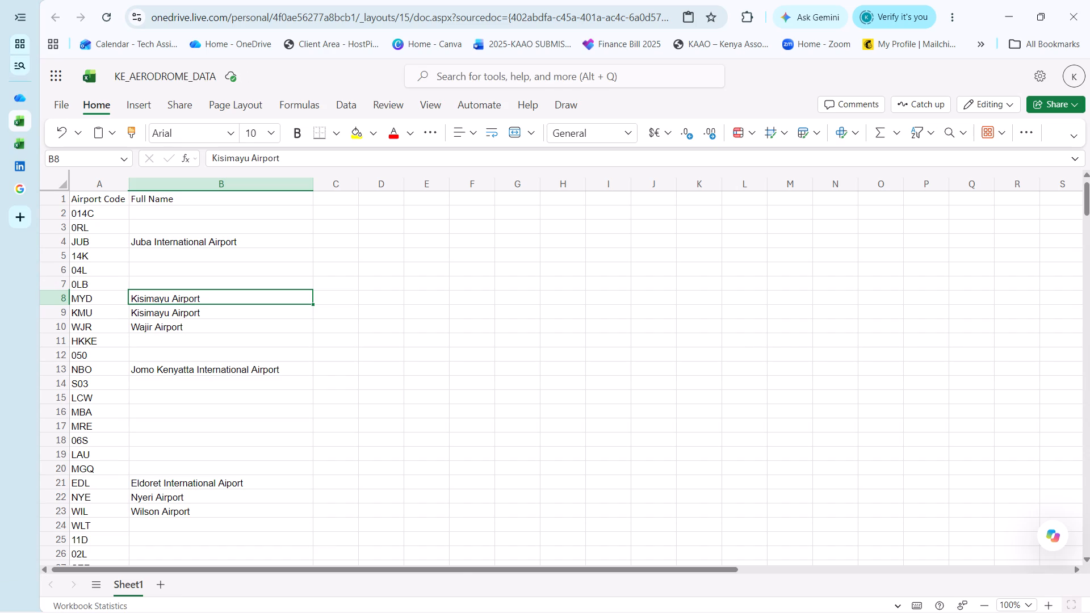
key(ctrl+v)
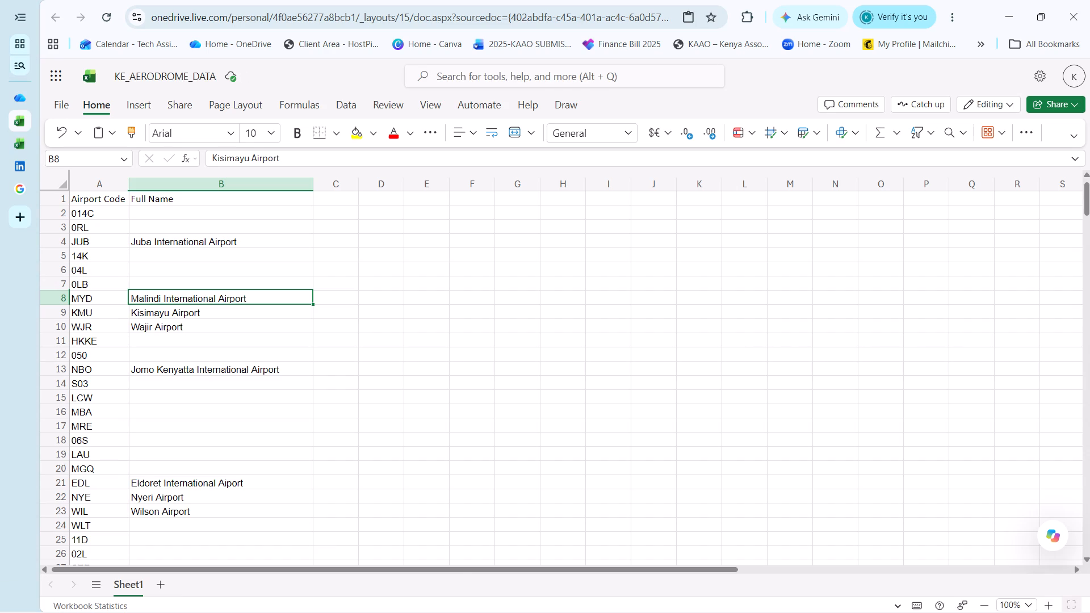
Select the full-name cell for 0LB and search the ke-airports sheet in Excel for olb.
scroll(209, 308, up, 9)
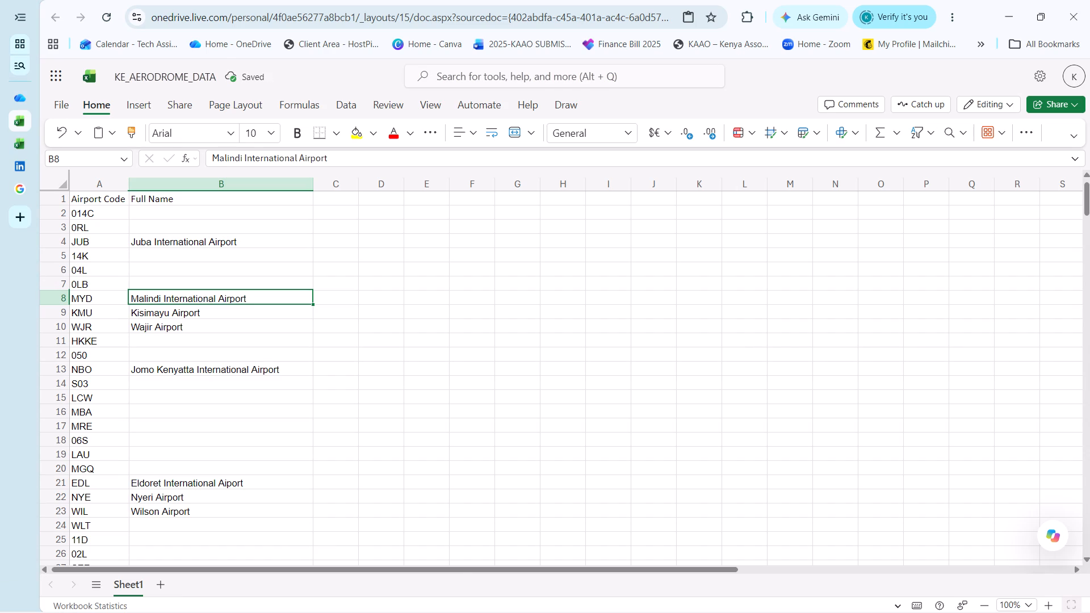
scroll(206, 304, up, 1)
click(185, 282)
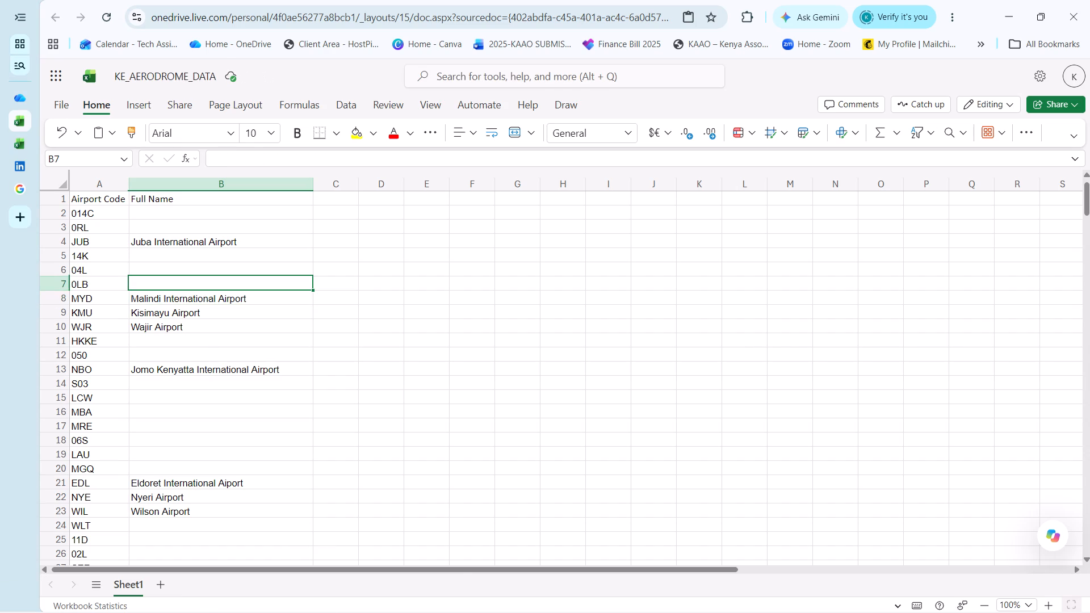
click(492, 543)
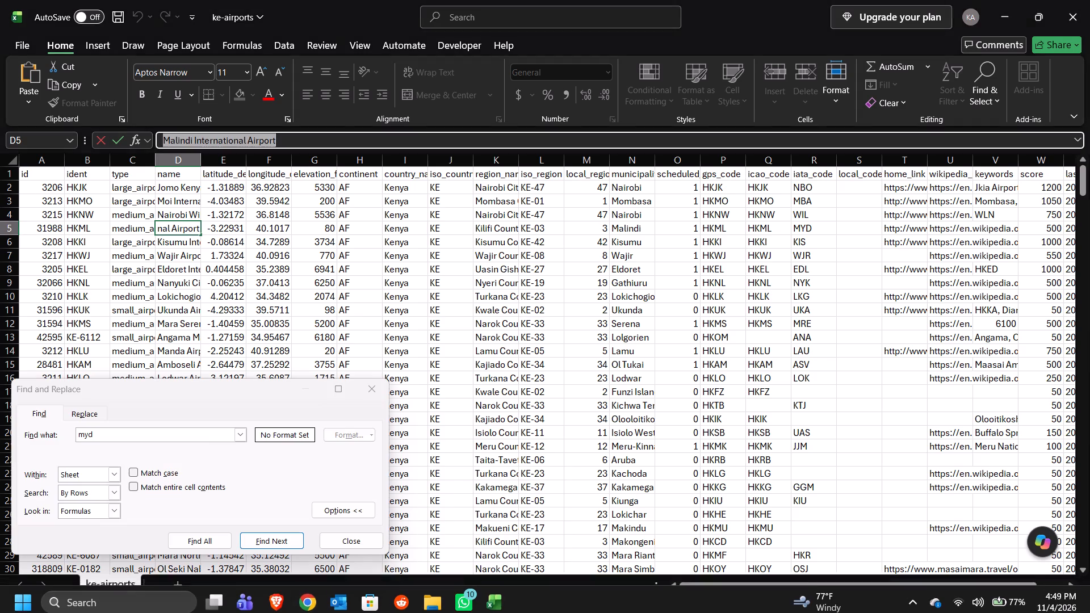
click(156, 438)
key(BackSpace)
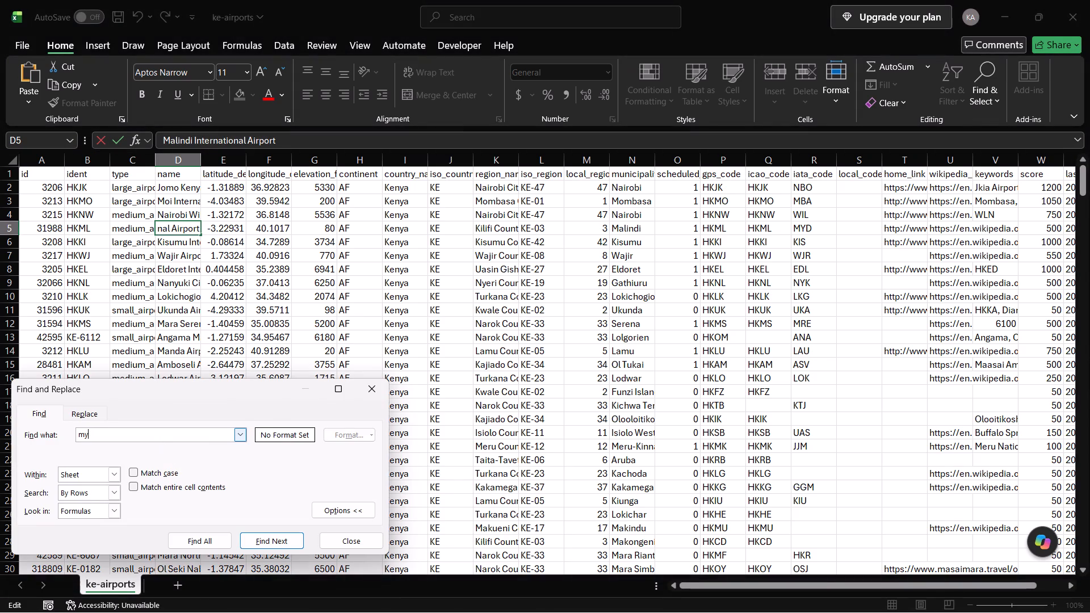
key(BackSpace)
key(BackSpace)
key(BackSpace)
key(BackSpace)
text(olb)
key(Return)
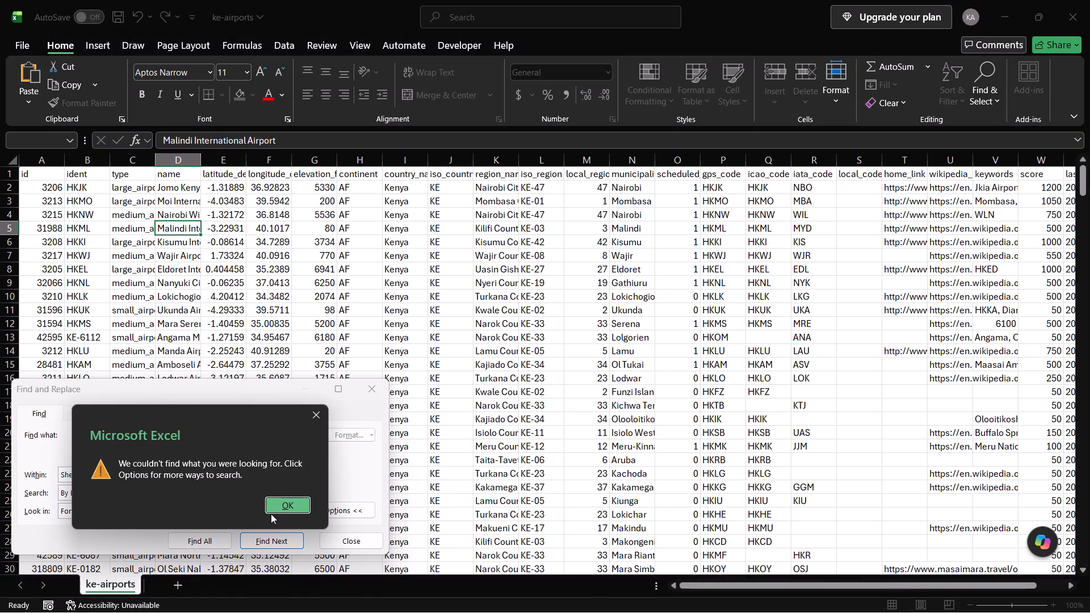
click(271, 514)
click(272, 509)
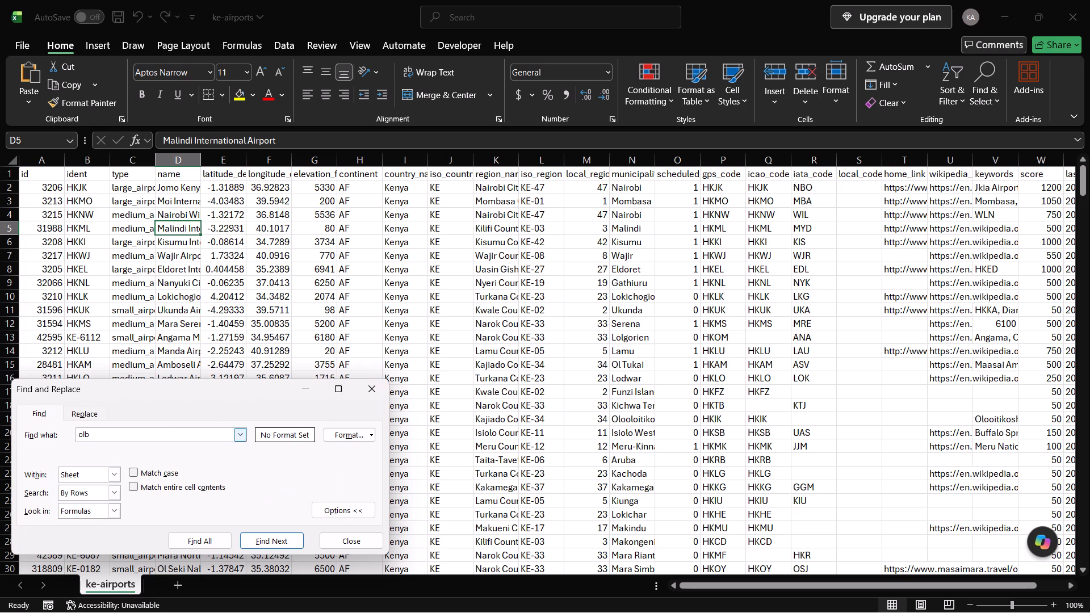
Repeat the ke-airports sheet search with the code in capitals, OLB.
click(139, 443)
click(136, 438)
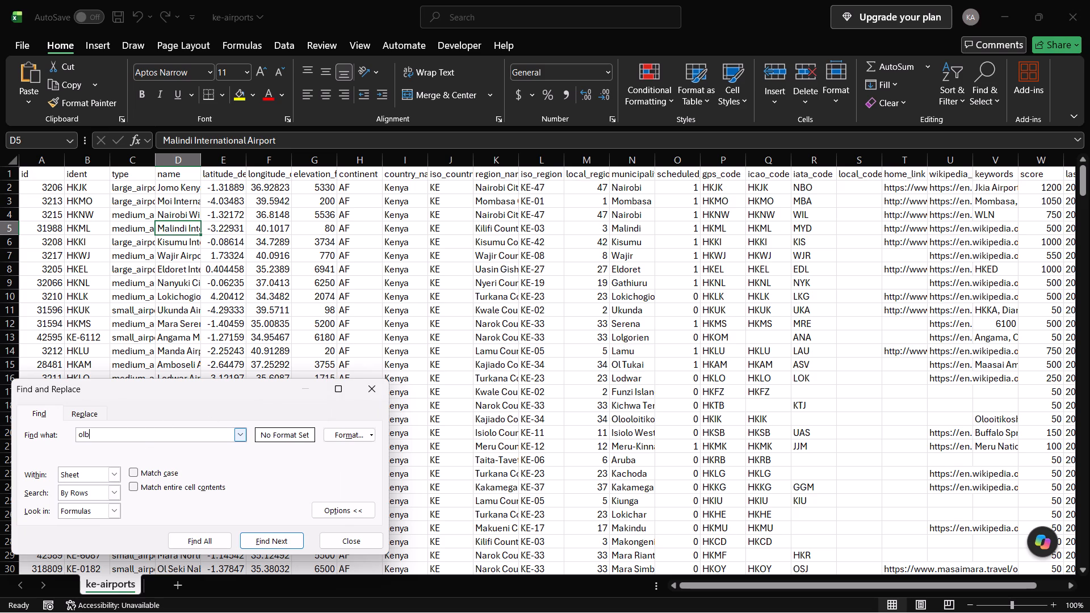
click(134, 428)
key(BackSpace)
key(BackSpace)
key(BackSpace)
key(BackSpace)
text(OLB)
key(Return)
click(274, 501)
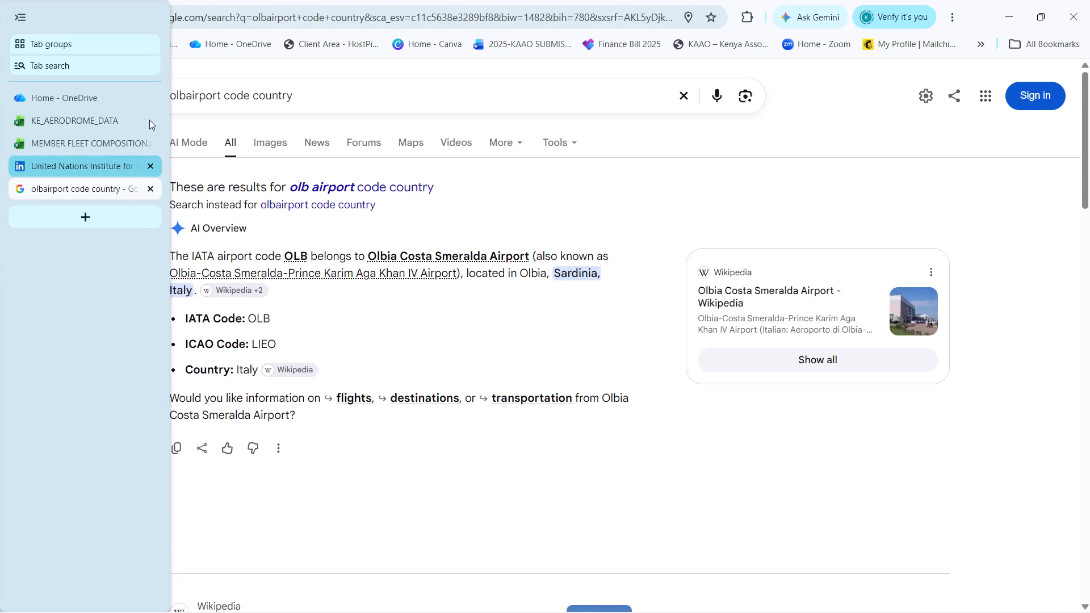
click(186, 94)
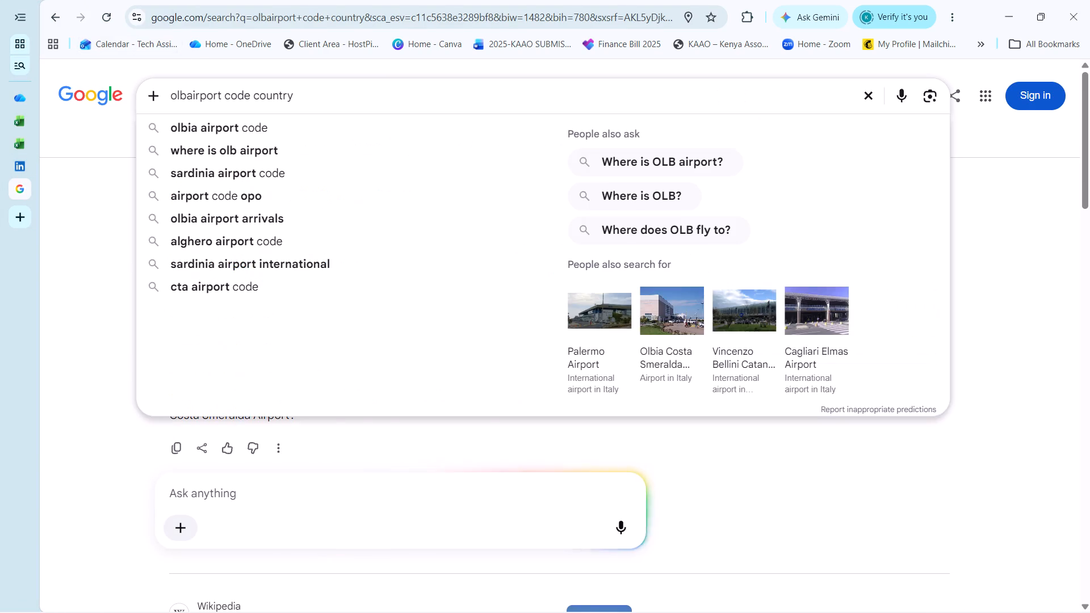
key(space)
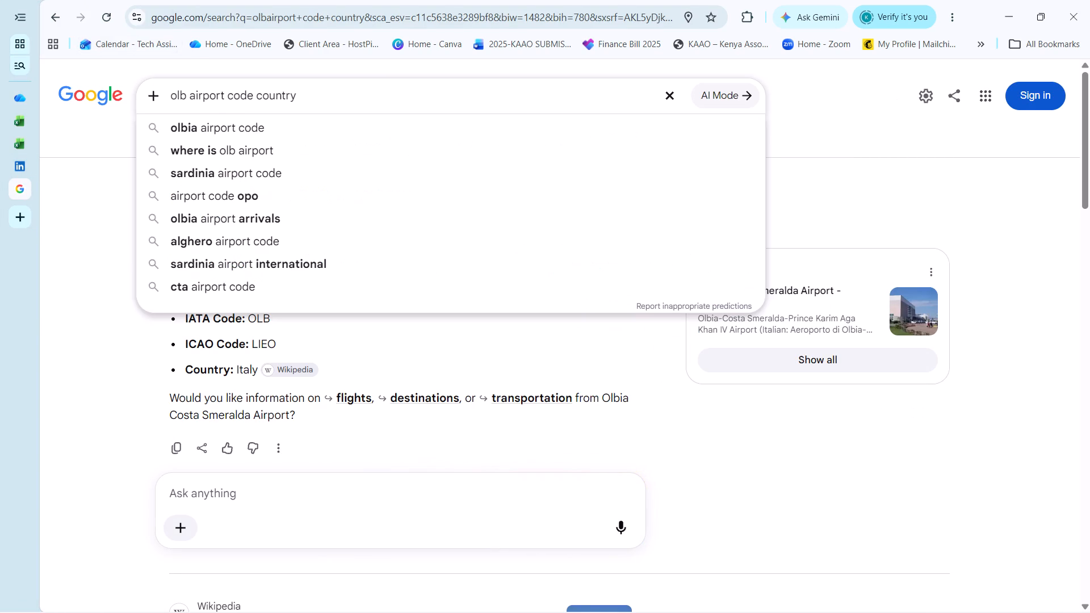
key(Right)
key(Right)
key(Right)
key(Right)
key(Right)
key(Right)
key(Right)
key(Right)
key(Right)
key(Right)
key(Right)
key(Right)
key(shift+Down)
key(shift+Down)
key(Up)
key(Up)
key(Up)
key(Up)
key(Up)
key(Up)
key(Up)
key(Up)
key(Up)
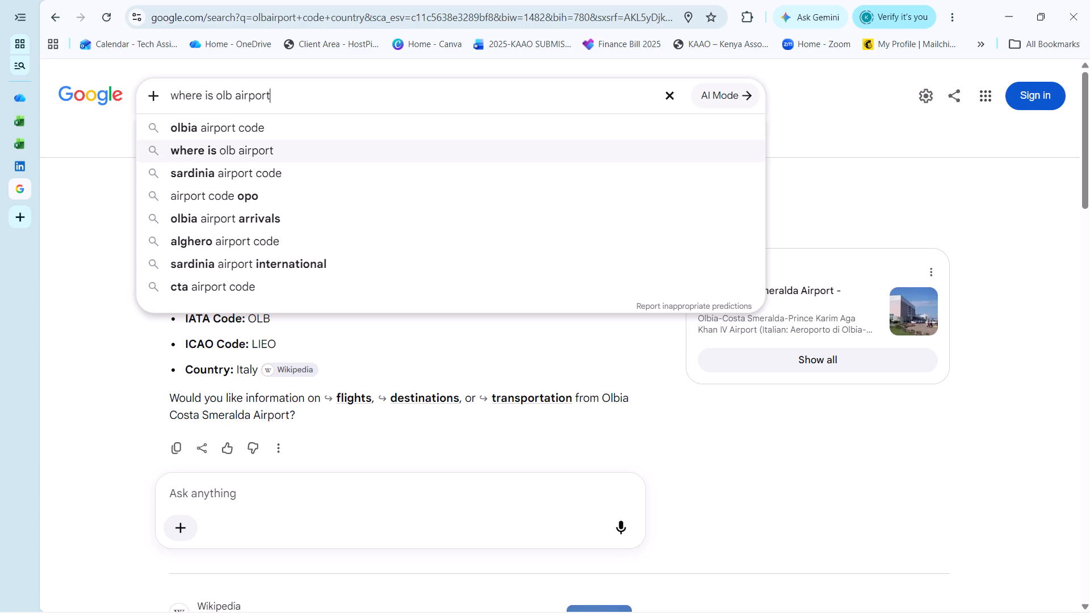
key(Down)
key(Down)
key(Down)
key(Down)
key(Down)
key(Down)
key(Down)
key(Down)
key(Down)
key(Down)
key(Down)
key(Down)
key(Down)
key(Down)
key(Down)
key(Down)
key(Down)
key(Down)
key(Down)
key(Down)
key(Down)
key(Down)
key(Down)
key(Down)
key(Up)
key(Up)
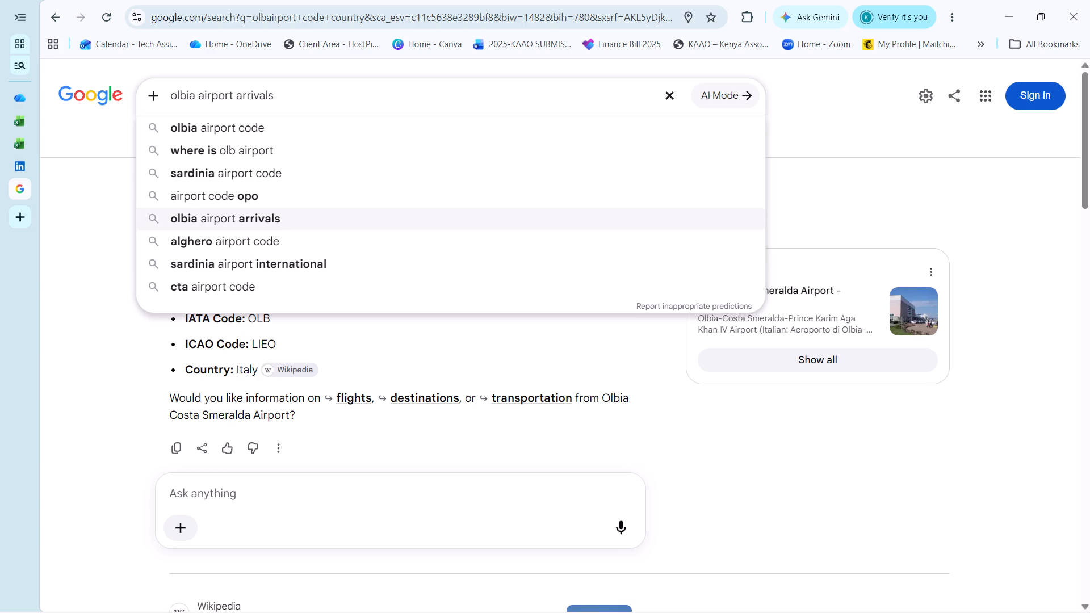
Replace the Google query with OLB airport and run the suggested search olb airport code.
key(ctrl+a)
key(BackSpace)
text(OLB airport)
key(space)
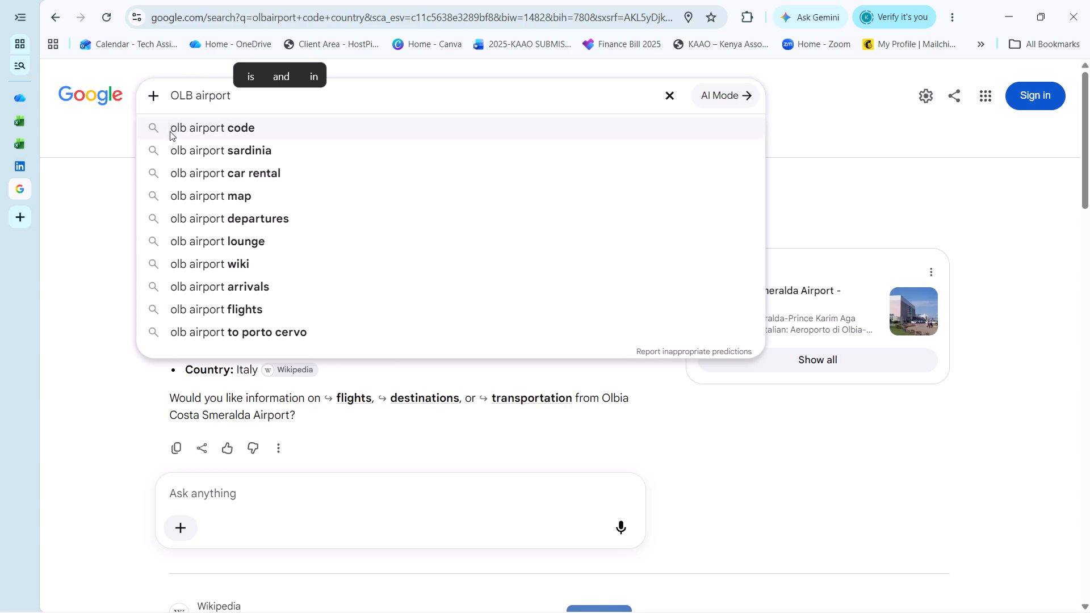
click(181, 131)
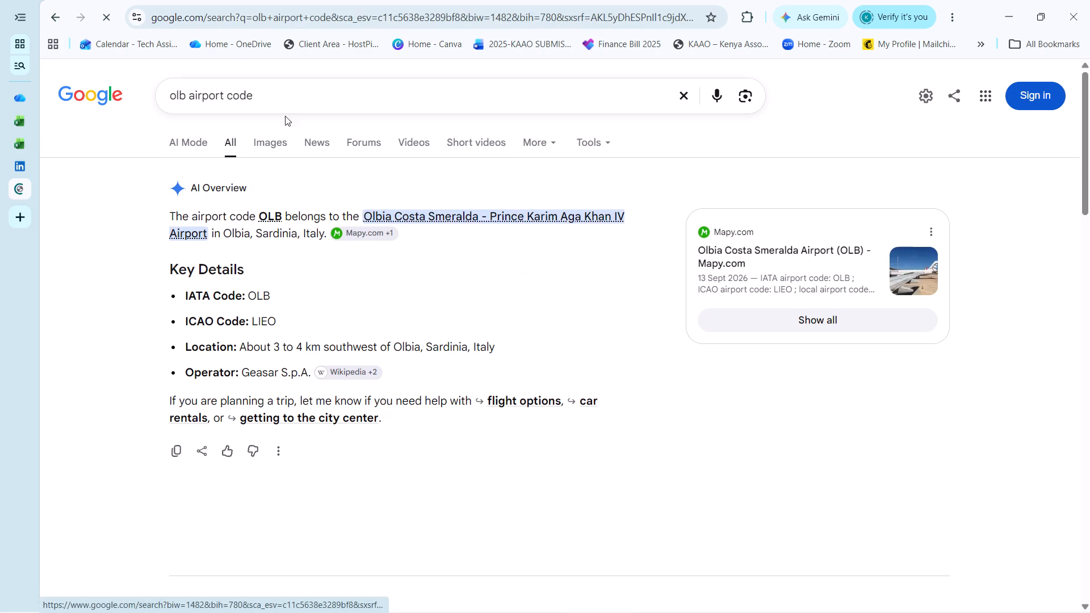
Narrow the Google search to Kenya with the query olb airport code kenya.
click(287, 101)
key(space)
text(kenya)
key(Return)
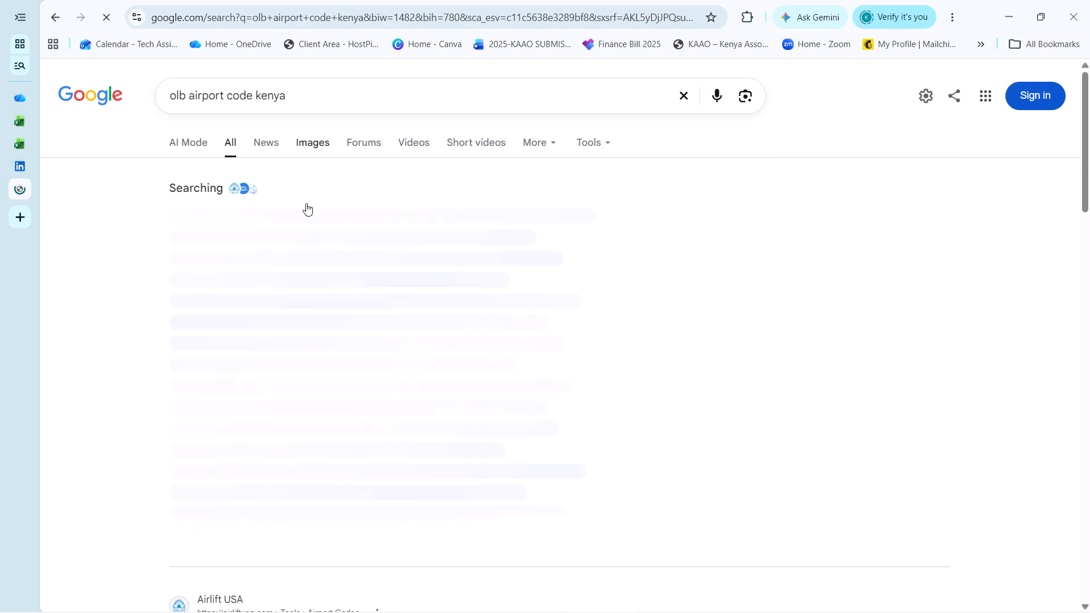
Reopen the Google query olb airport code kenya for editing.
click(291, 100)
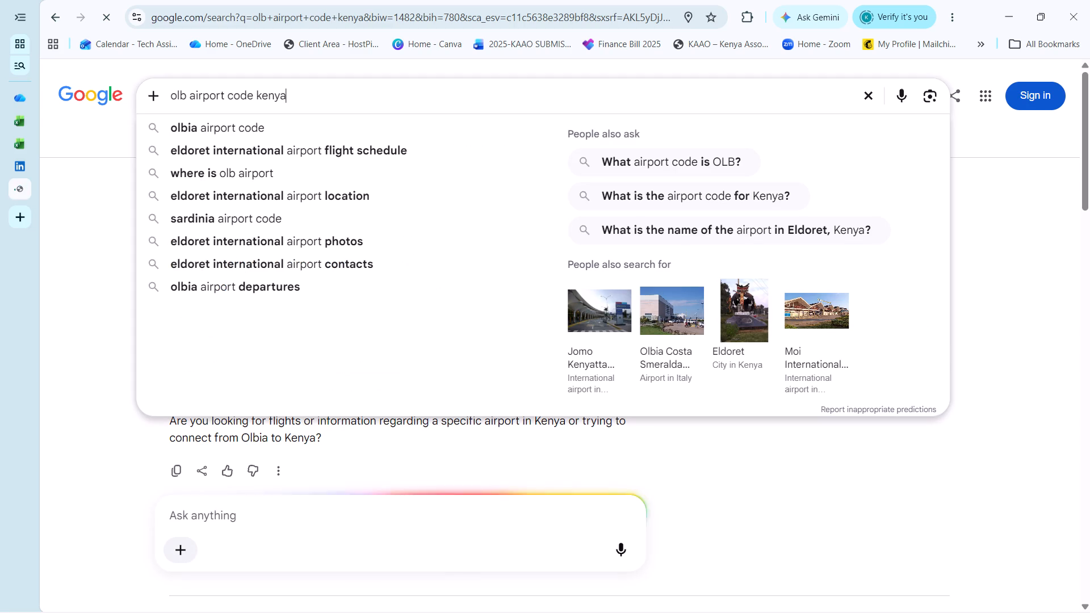